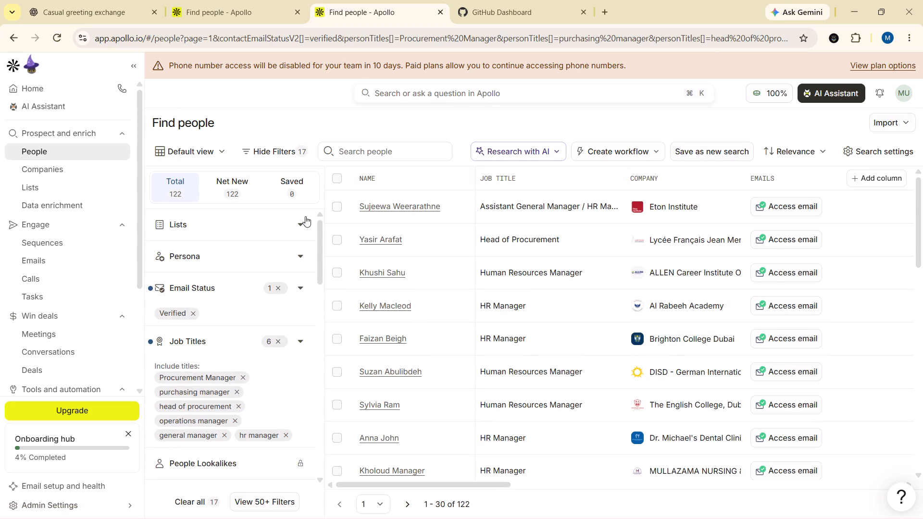
{"action": "scroll", "coordinate": [307, 221], "scroll_direction": "up", "scroll_amount": 3}
{"action": "scroll", "coordinate": [308, 222], "scroll_direction": "down", "scroll_amount": 2}
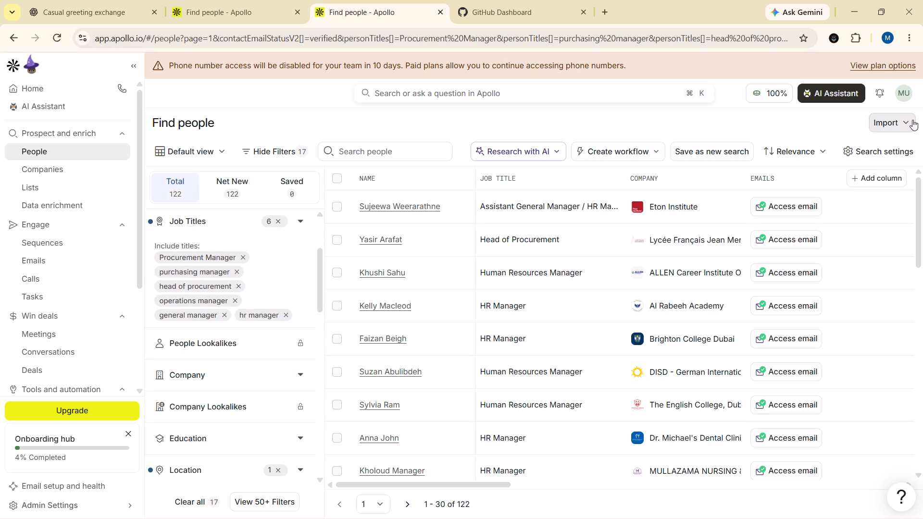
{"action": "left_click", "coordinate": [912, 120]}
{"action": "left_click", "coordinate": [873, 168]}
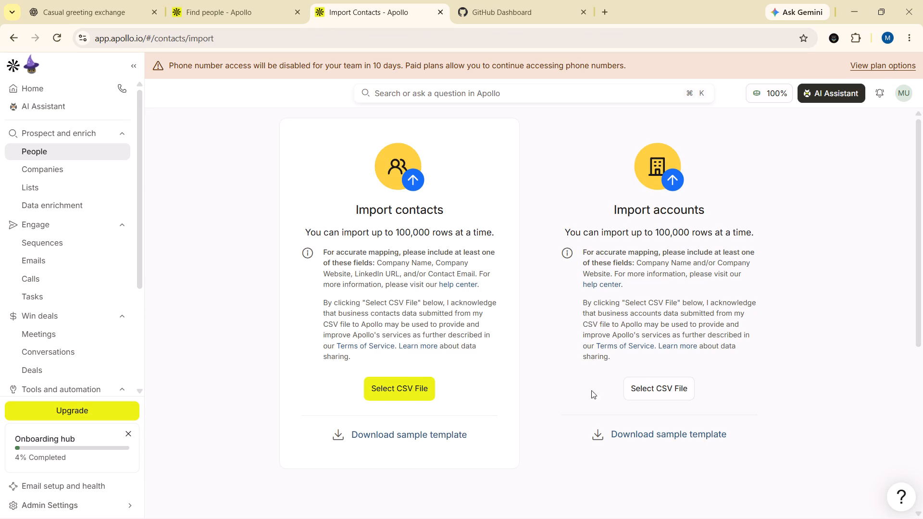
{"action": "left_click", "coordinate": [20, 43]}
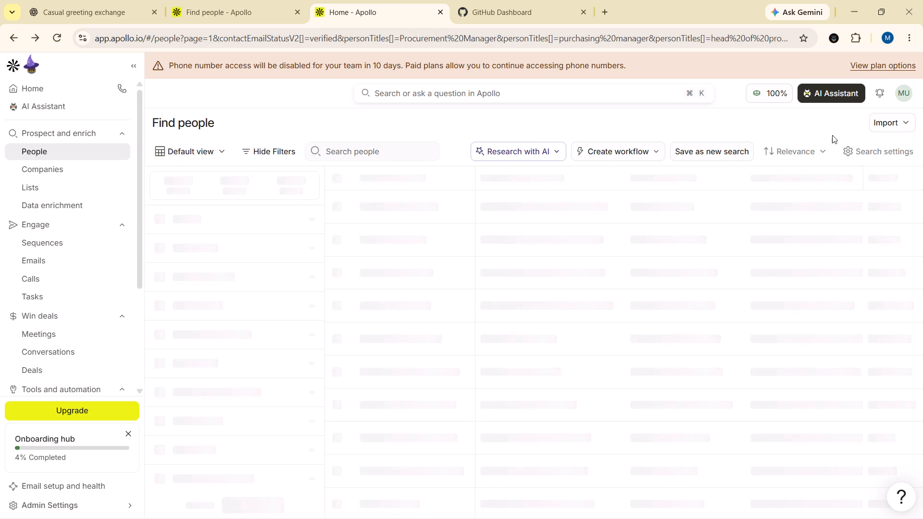
Select 25 people from the filtered list, export them as CSV with all emails, and dismiss the completion notice.
{"action": "left_click", "coordinate": [336, 180]}
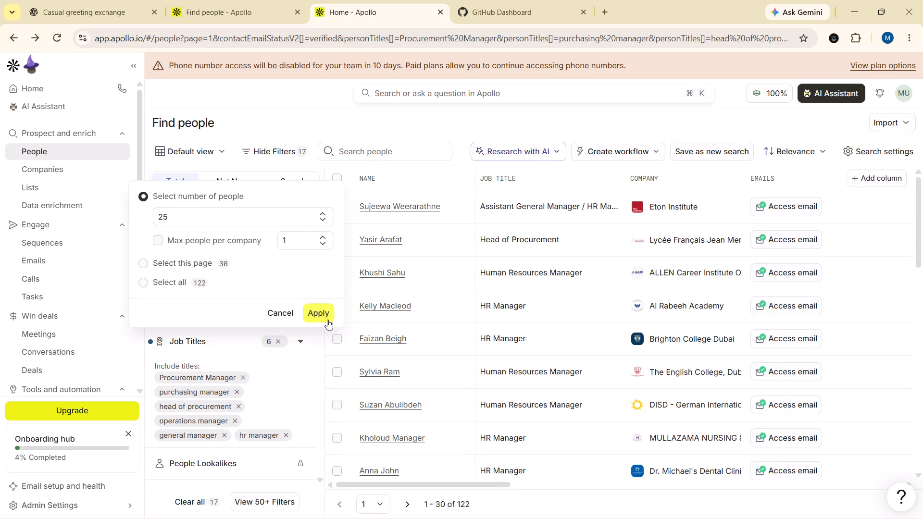
{"action": "left_click", "coordinate": [327, 320]}
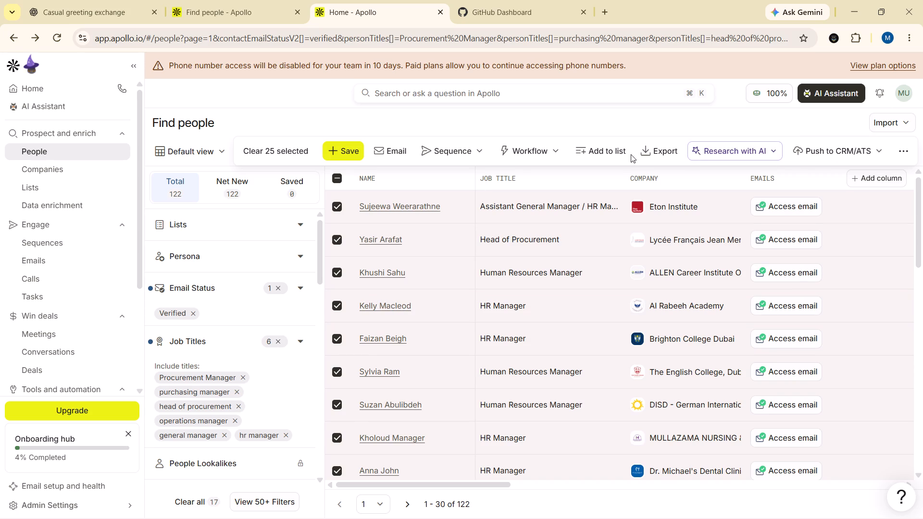
{"action": "left_click", "coordinate": [666, 146]}
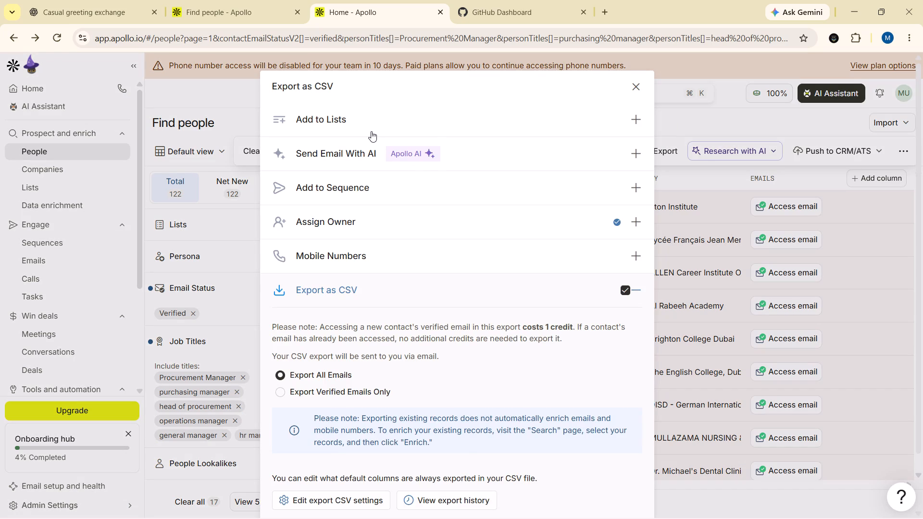
{"action": "left_click", "coordinate": [638, 260]}
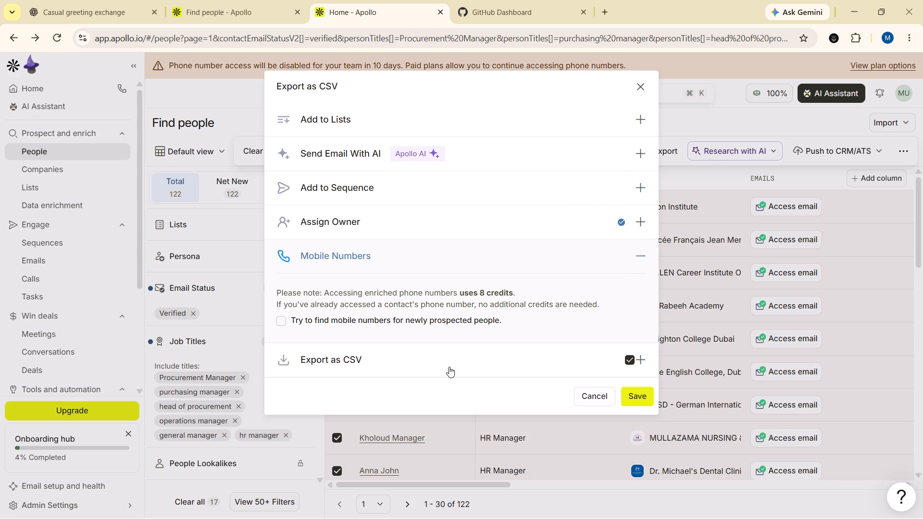
{"action": "left_click", "coordinate": [635, 395]}
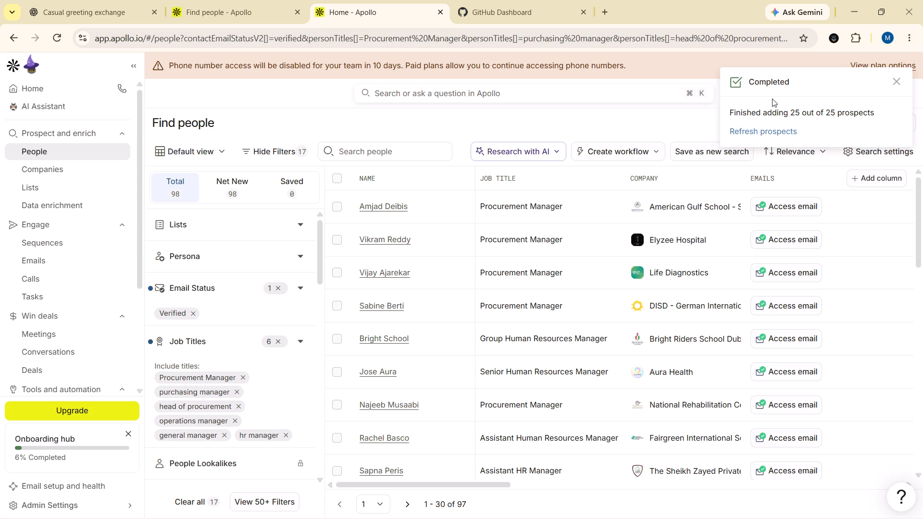
{"action": "left_click", "coordinate": [792, 106]}
{"action": "left_click", "coordinate": [894, 85]}
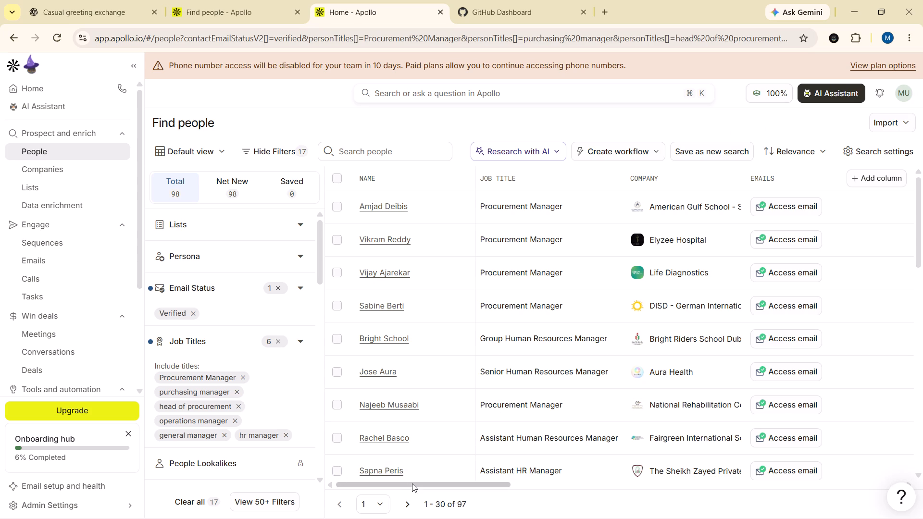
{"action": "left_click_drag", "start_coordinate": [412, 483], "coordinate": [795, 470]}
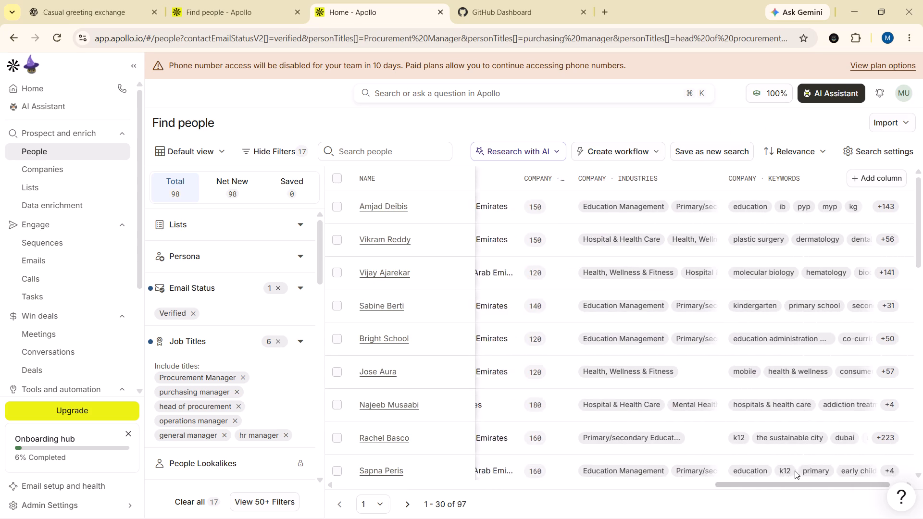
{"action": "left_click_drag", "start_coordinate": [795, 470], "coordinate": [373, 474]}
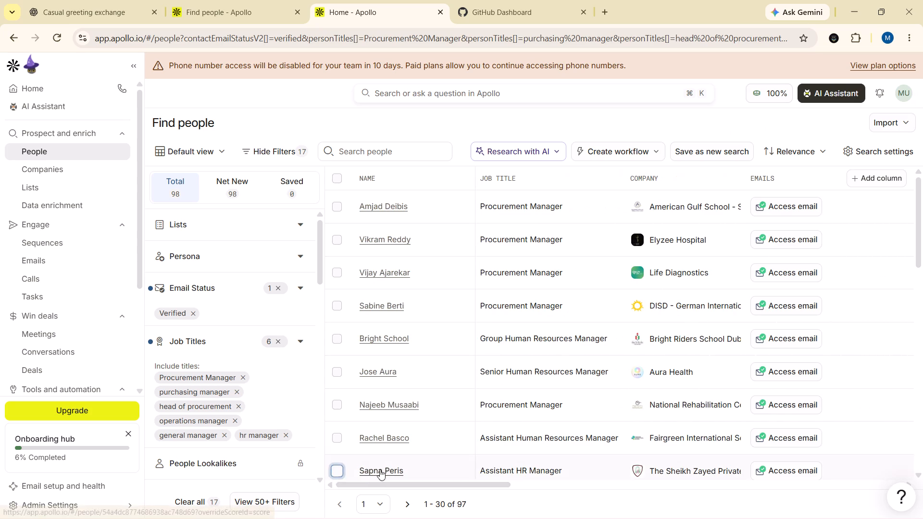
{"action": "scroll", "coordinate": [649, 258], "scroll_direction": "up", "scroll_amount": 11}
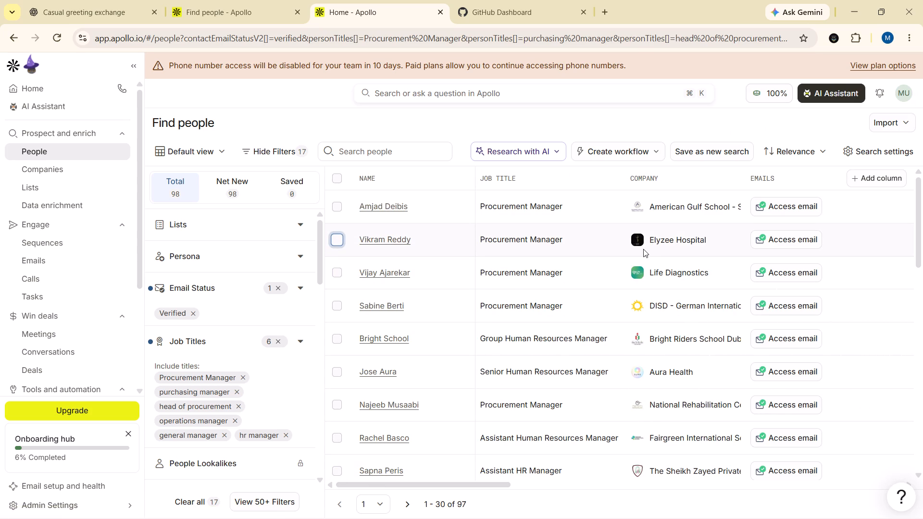
Check the browser's download history for the exported CSV file.
{"action": "key", "text": "ctrl+j"}
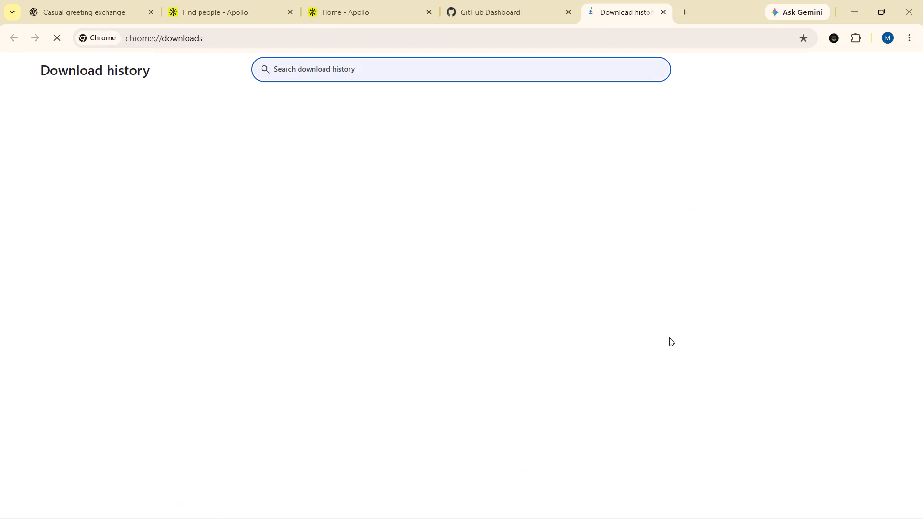
{"action": "scroll", "coordinate": [371, 141], "scroll_direction": "up", "scroll_amount": 5}
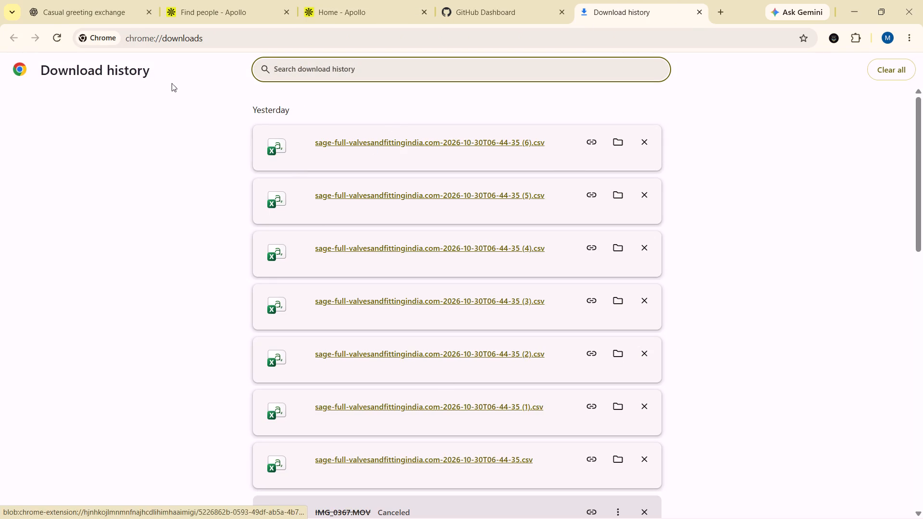
{"action": "key", "text": "ctrl+z"}
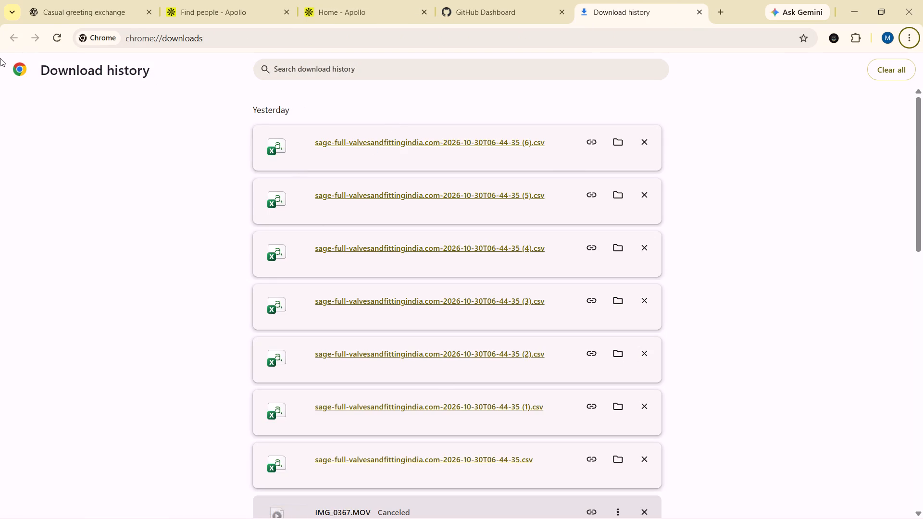
{"action": "key", "text": "BackSpace"}
{"action": "key", "text": "Escape"}
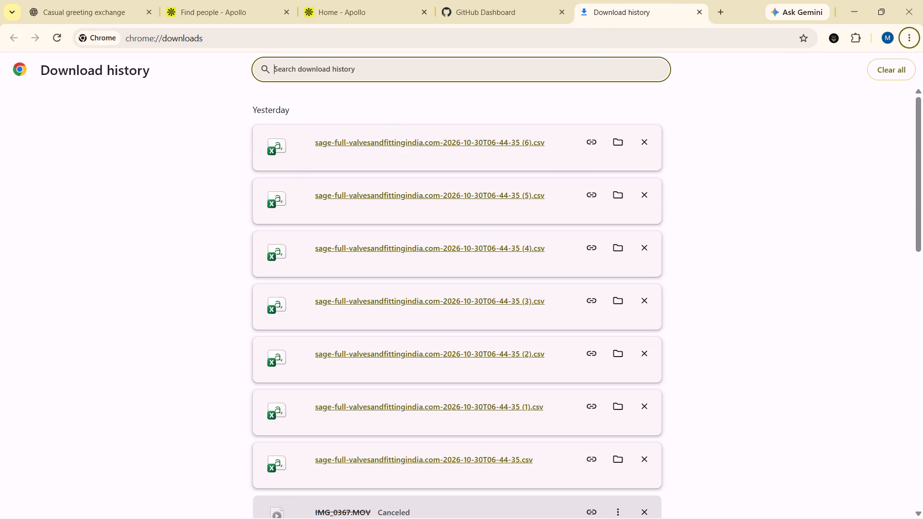
{"action": "left_click", "coordinate": [52, 64]}
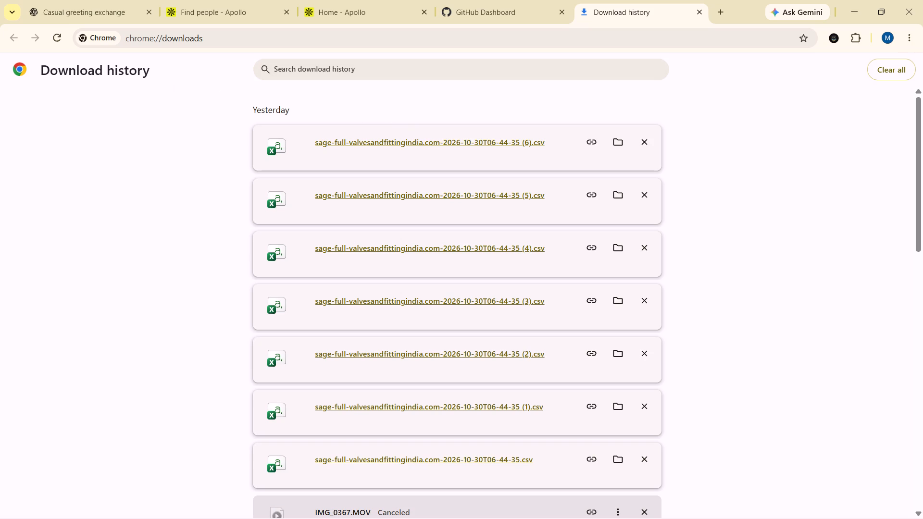
{"action": "left_click", "coordinate": [52, 64]}
Go back from the download history to the original Apollo people search.
{"action": "left_click", "coordinate": [244, 0]}
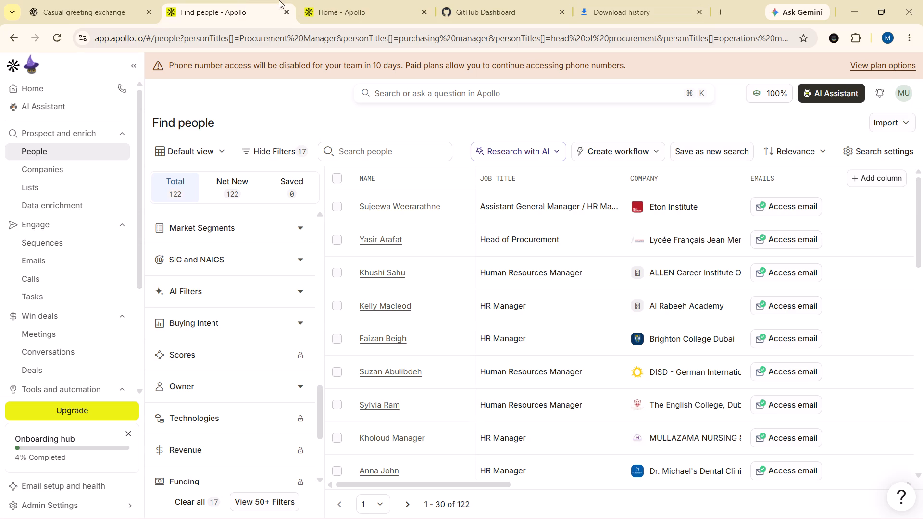
{"action": "scroll", "coordinate": [372, 145], "scroll_direction": "up", "scroll_amount": 4}
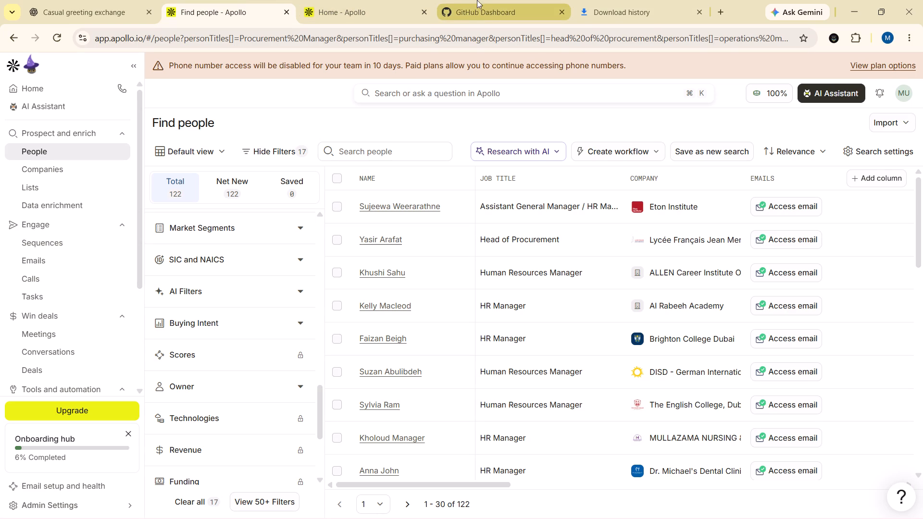
{"action": "scroll", "coordinate": [437, 256], "scroll_direction": "up", "scroll_amount": 6}
{"action": "scroll", "coordinate": [435, 297], "scroll_direction": "up", "scroll_amount": 4}
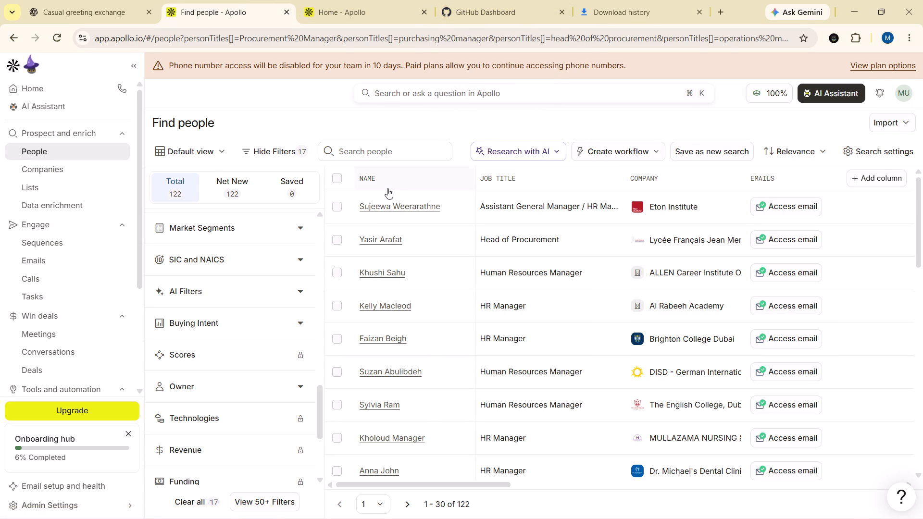
Open the credit usage overview from the credit balance and examine the Email share in the team credit usage chart.
{"action": "left_click", "coordinate": [904, 95]}
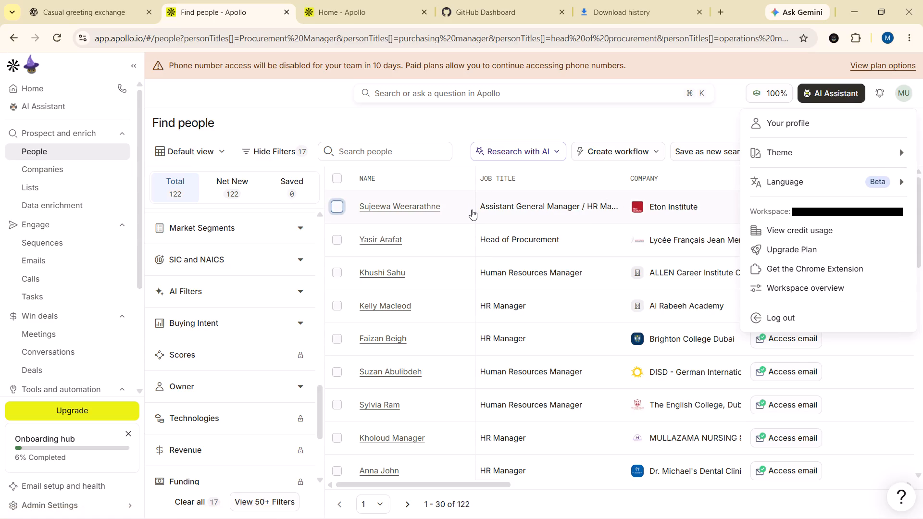
{"action": "left_click", "coordinate": [660, 112]}
{"action": "left_click", "coordinate": [788, 92]}
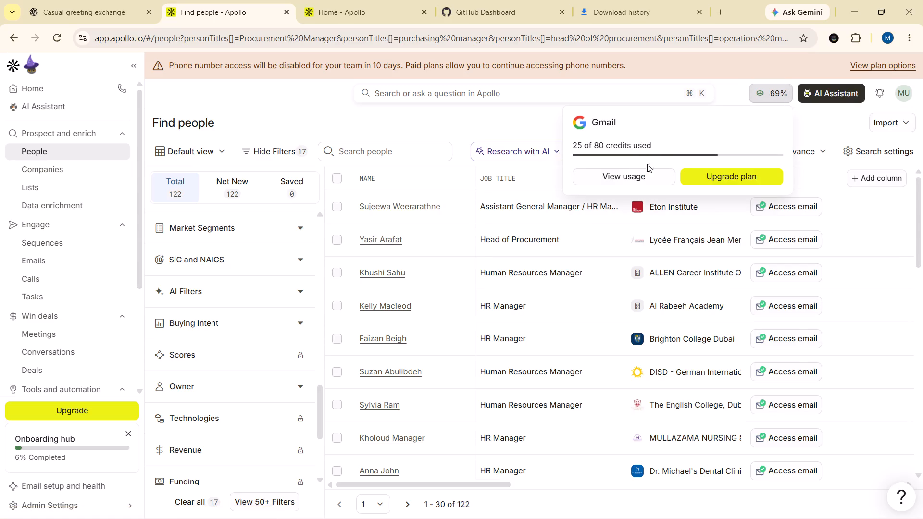
{"action": "left_click", "coordinate": [602, 180]}
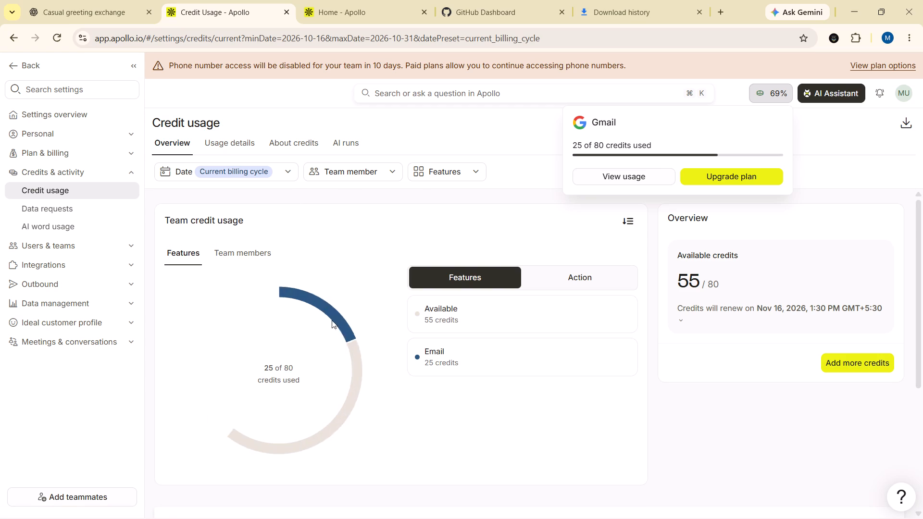
{"action": "left_click", "coordinate": [354, 334]}
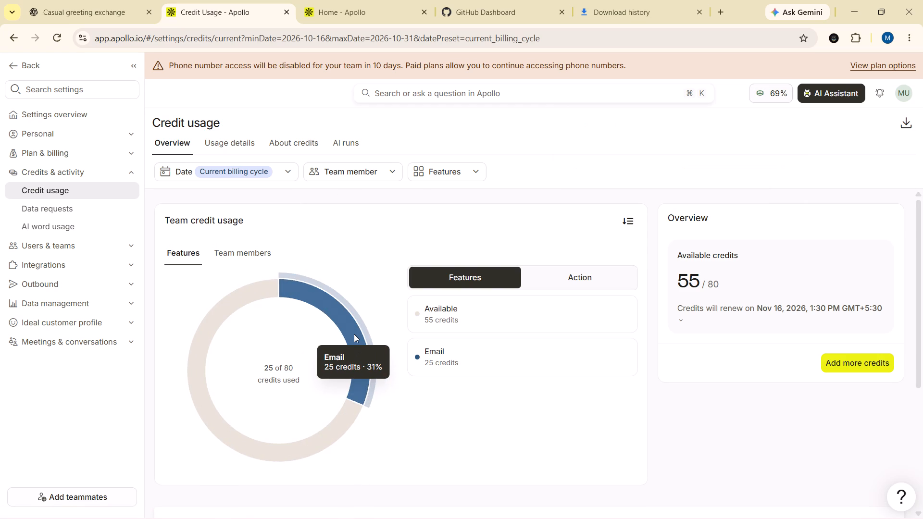
{"action": "double_click", "coordinate": [359, 327]}
{"action": "triple_click", "coordinate": [360, 326]}
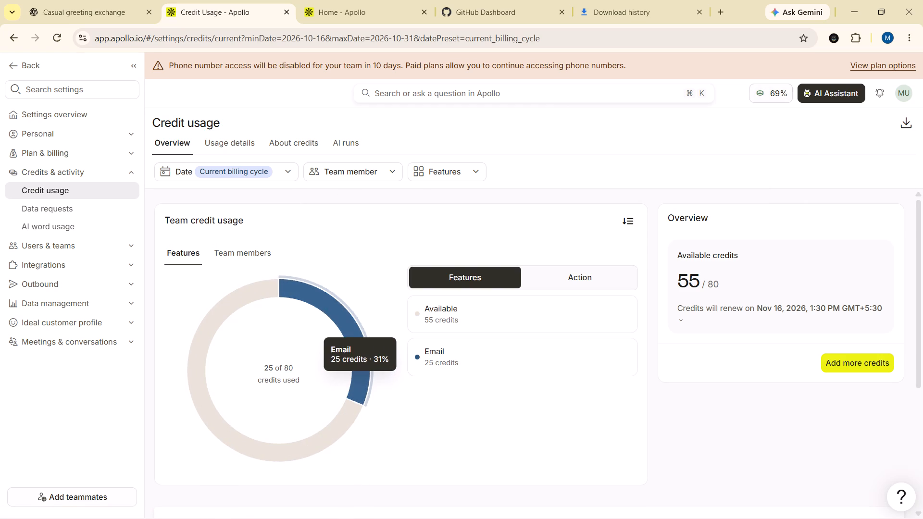
Review the credit usage details for the Email feature and inspect the people search emails entry among the data requests.
{"action": "left_click", "coordinate": [241, 155]}
{"action": "left_click", "coordinate": [241, 149]}
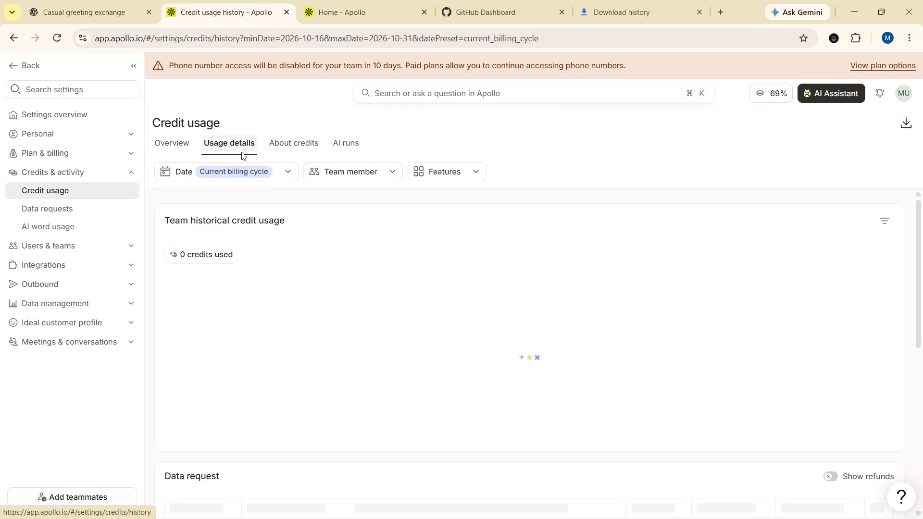
{"action": "scroll", "coordinate": [433, 384], "scroll_direction": "down", "scroll_amount": 3}
{"action": "left_click", "coordinate": [461, 284]}
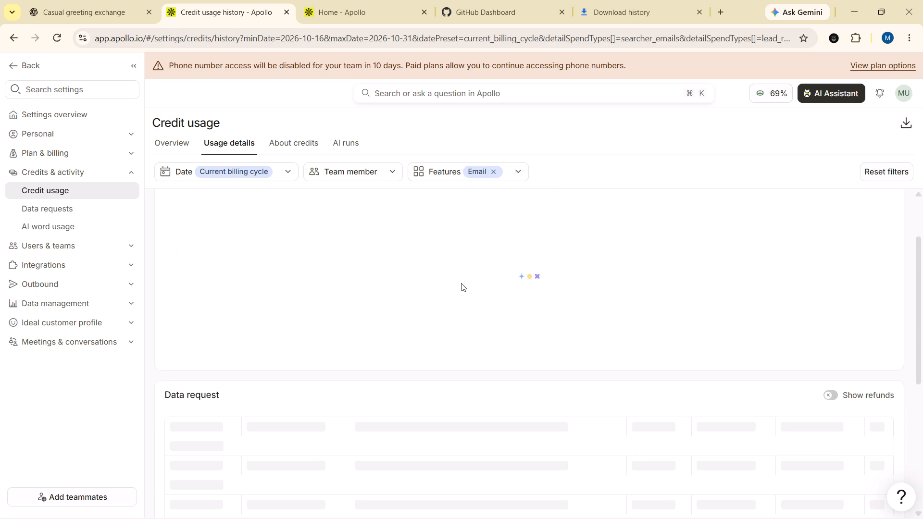
{"action": "scroll", "coordinate": [461, 283], "scroll_direction": "down", "scroll_amount": 5}
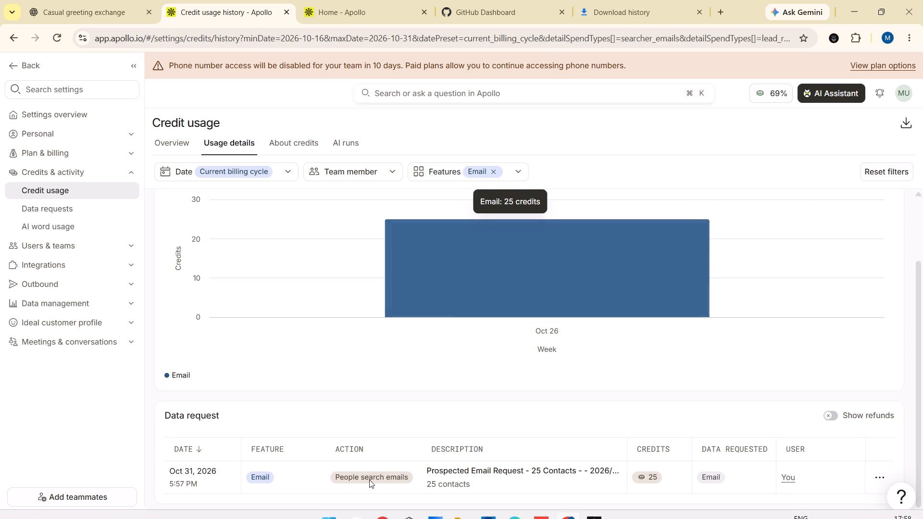
{"action": "left_click", "coordinate": [532, 484]}
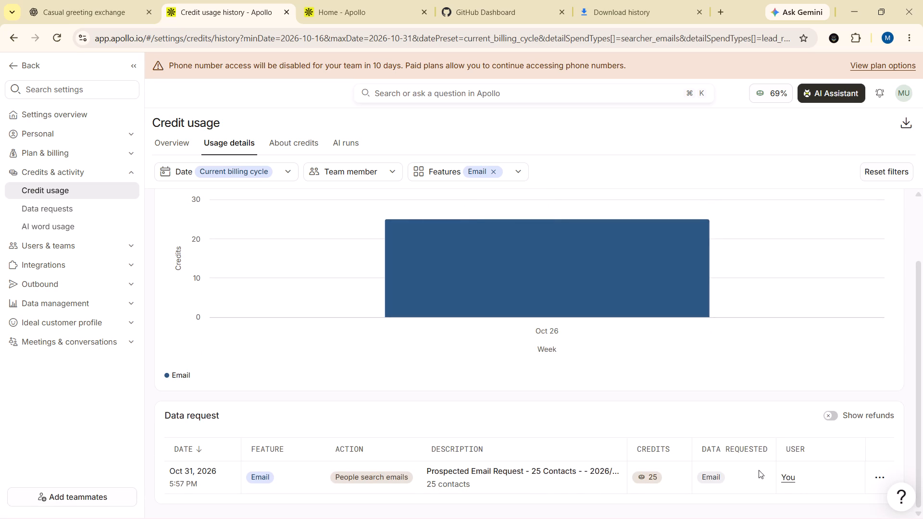
{"action": "left_click", "coordinate": [447, 463]}
{"action": "left_click", "coordinate": [447, 468]}
{"action": "left_click", "coordinate": [194, 471]}
{"action": "left_click", "coordinate": [191, 472]}
{"action": "double_click", "coordinate": [428, 477]}
{"action": "left_click", "coordinate": [613, 478]}
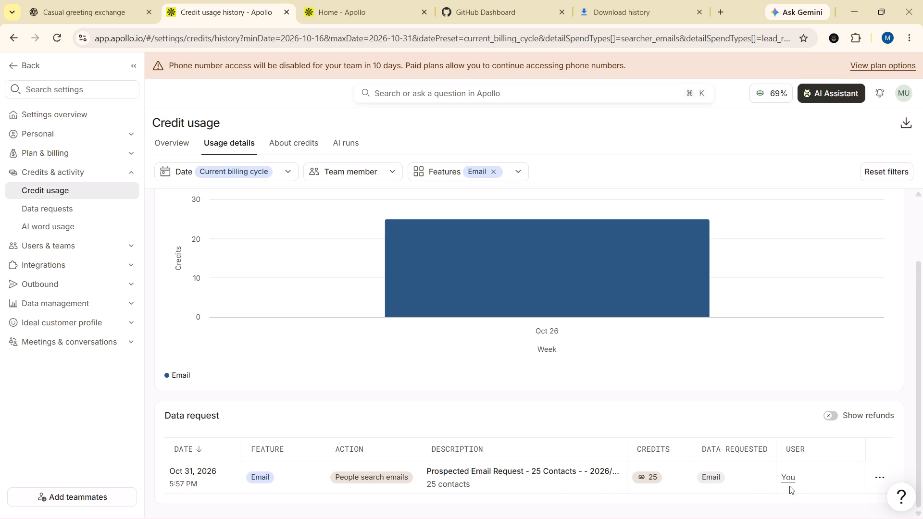
{"action": "left_click", "coordinate": [787, 485]}
Export the people search emails data request to CSV with all emails and download the finished file.
{"action": "left_click", "coordinate": [886, 474]}
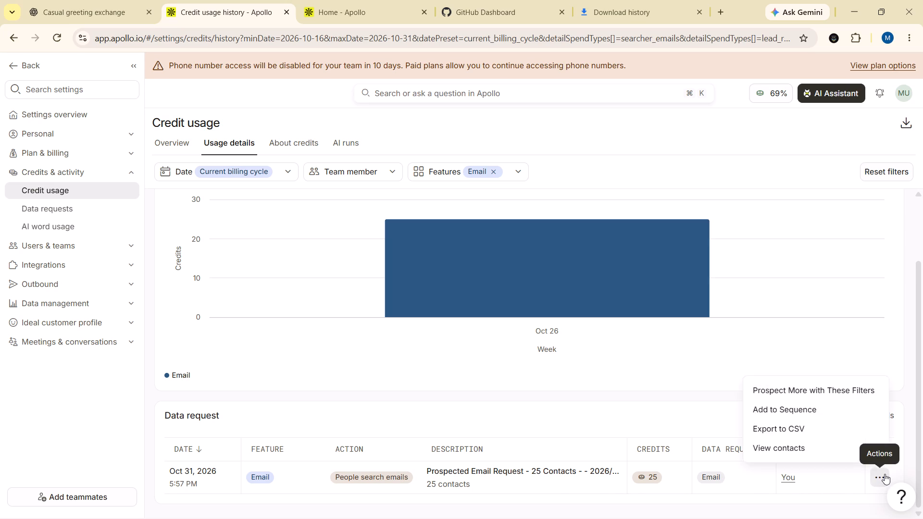
{"action": "left_click", "coordinate": [885, 474]}
{"action": "left_click", "coordinate": [885, 474]}
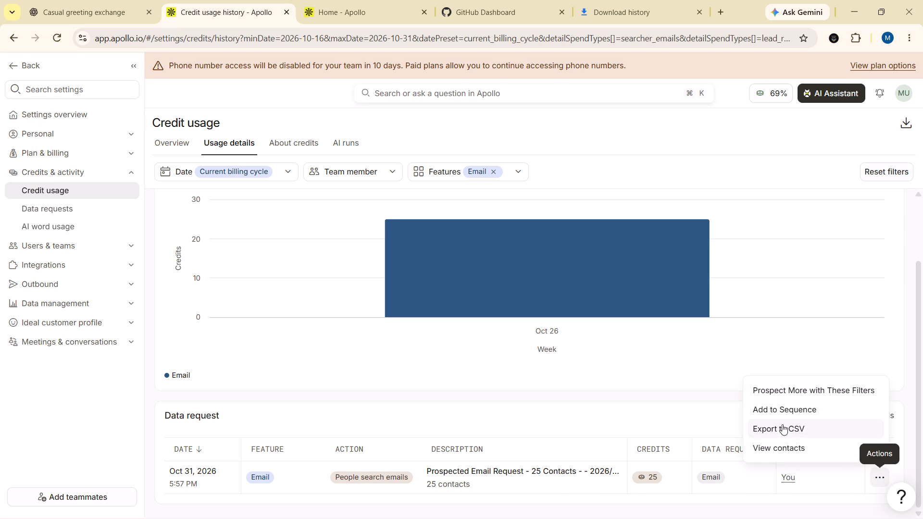
{"action": "left_click", "coordinate": [782, 424]}
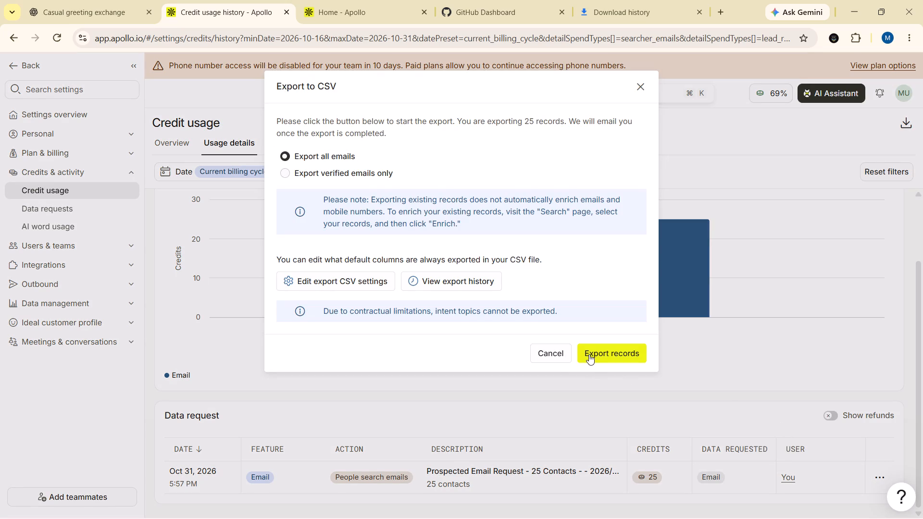
{"action": "left_click", "coordinate": [589, 354]}
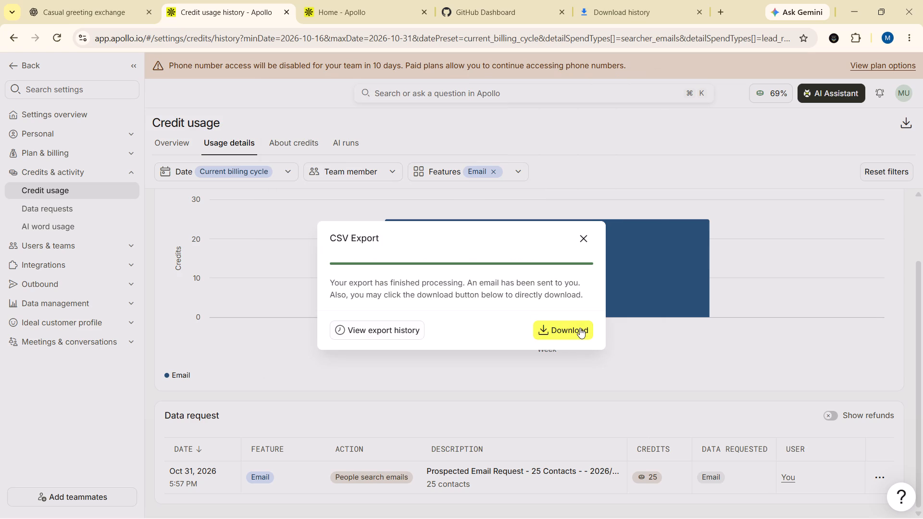
{"action": "left_click", "coordinate": [580, 328]}
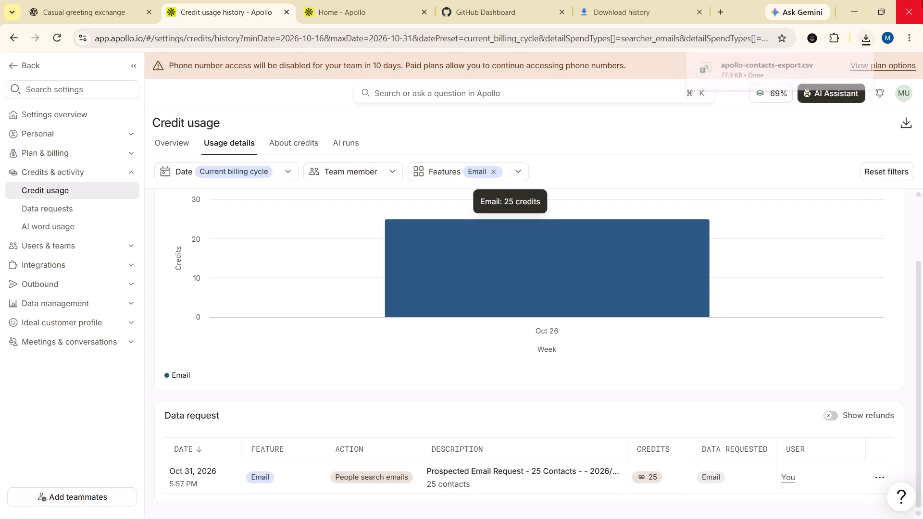
Open the downloaded apollo-contacts-export.csv in Excel and permanently dismiss the possible data loss notice.
{"action": "left_click", "coordinate": [773, 72]}
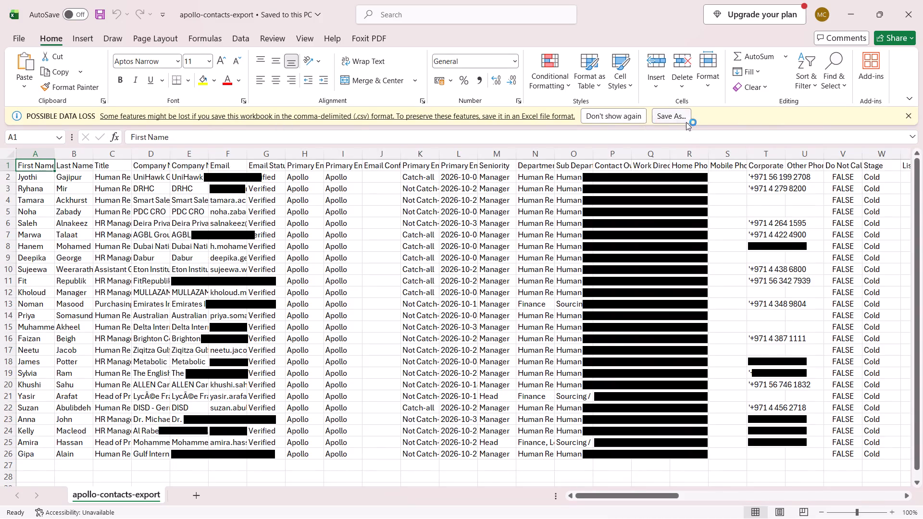
{"action": "left_click", "coordinate": [603, 117]}
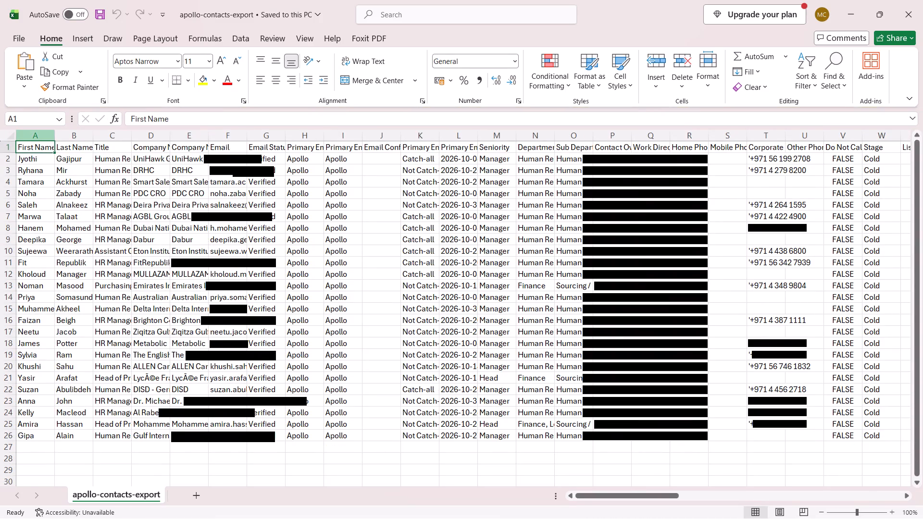
Auto-fit the widths of the First Name, Last Name, Title and Company Name columns to their contents.
{"action": "left_click", "coordinate": [55, 142]}
{"action": "double_click", "coordinate": [64, 142]}
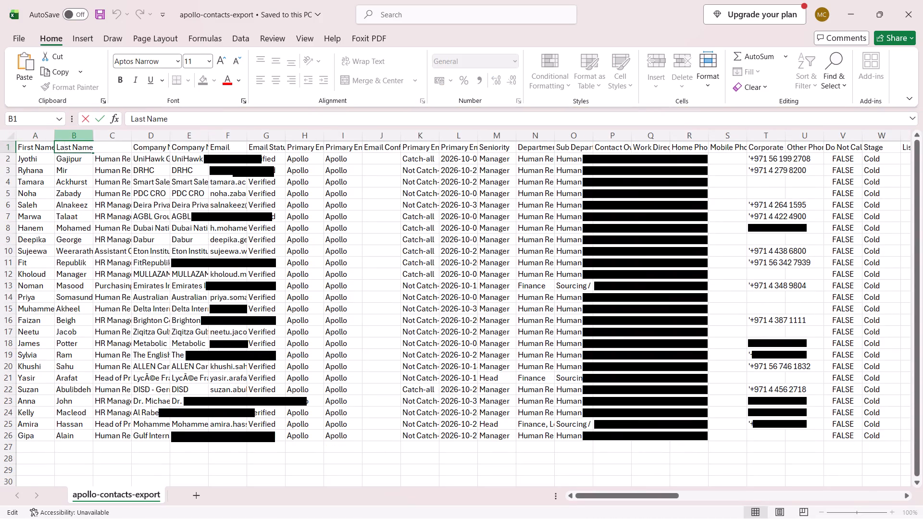
{"action": "double_click", "coordinate": [53, 136]}
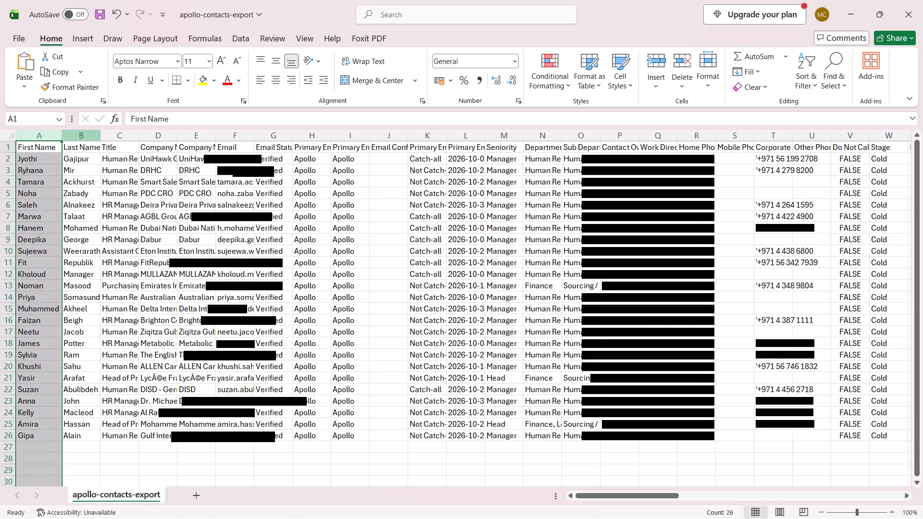
{"action": "double_click", "coordinate": [102, 136]}
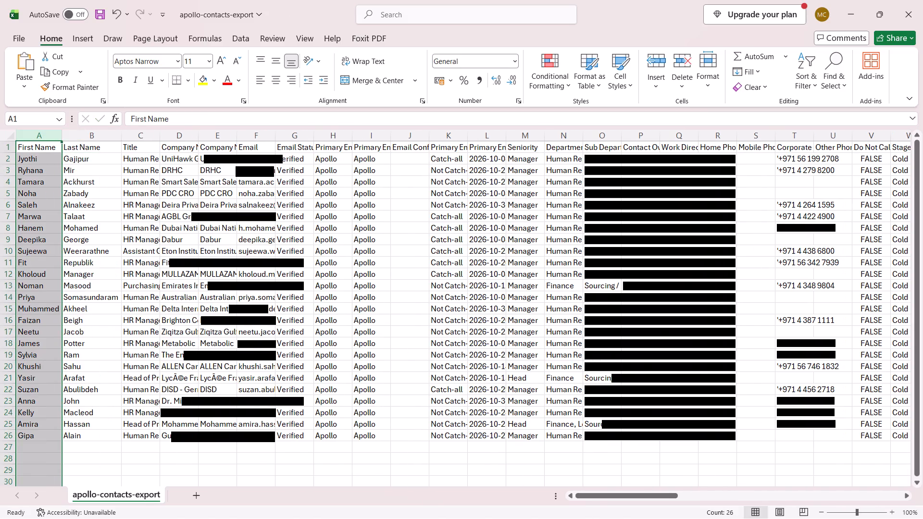
{"action": "double_click", "coordinate": [158, 138]}
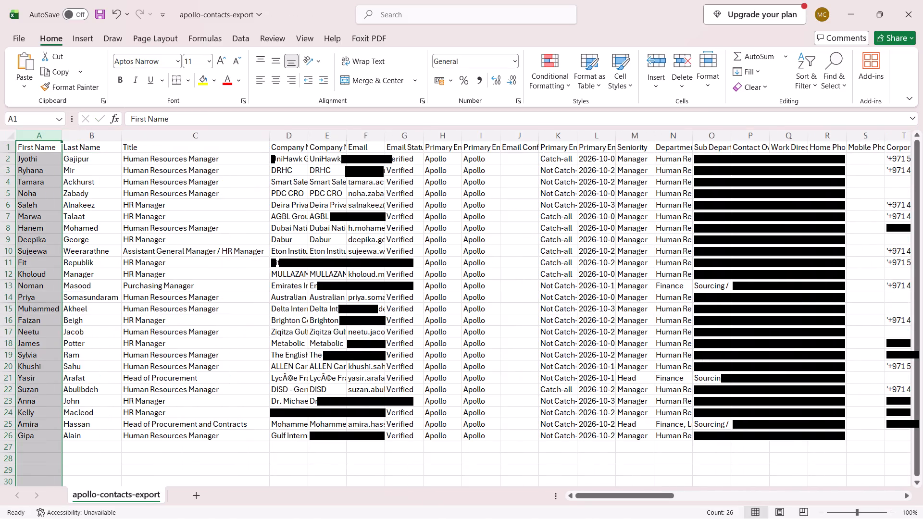
{"action": "double_click", "coordinate": [309, 133]}
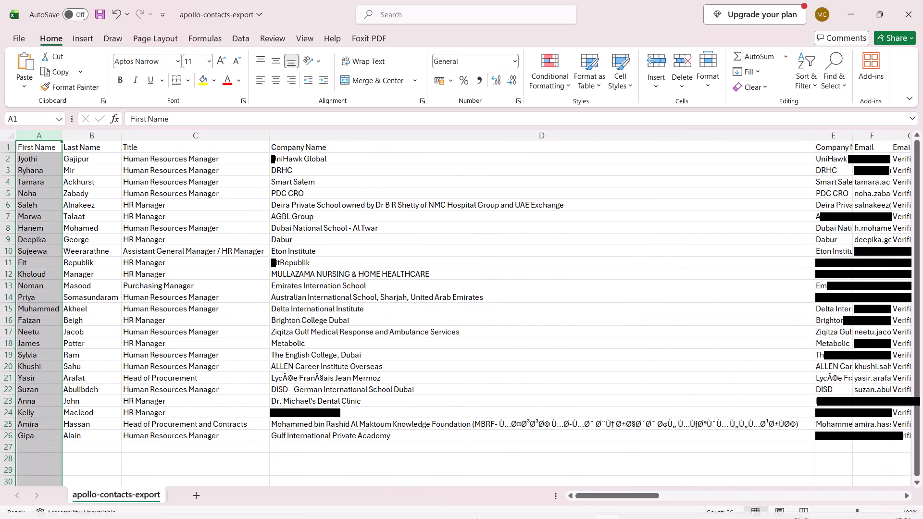
Auto-fit the Company Name for Emails, Email, Email Status, Primary Email Source and Primary Email Verification Source columns to their contents.
{"action": "scroll", "coordinate": [453, 395], "scroll_direction": "down", "scroll_amount": 1}
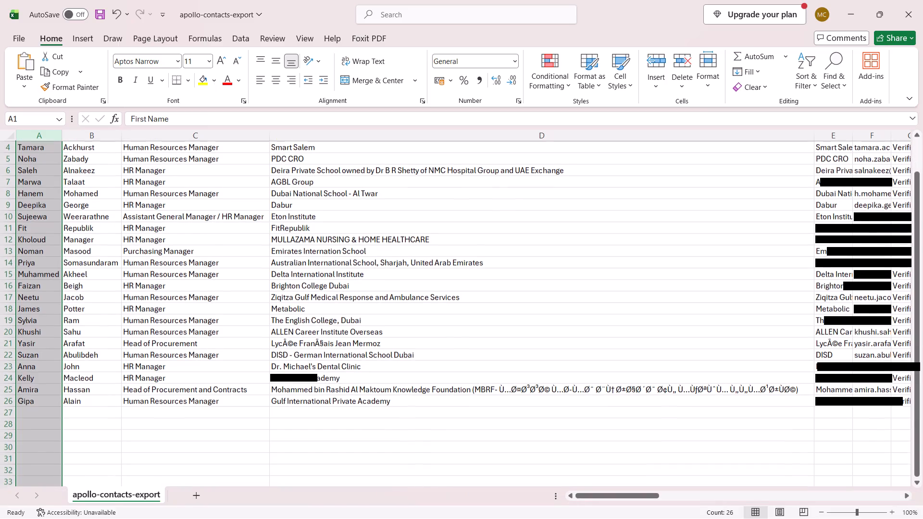
{"action": "left_click", "coordinate": [289, 432]}
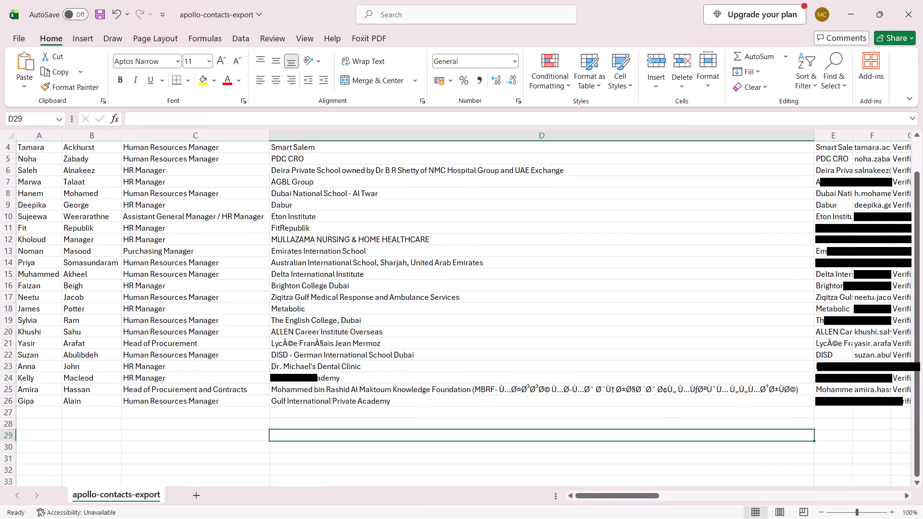
{"action": "left_click", "coordinate": [591, 500]}
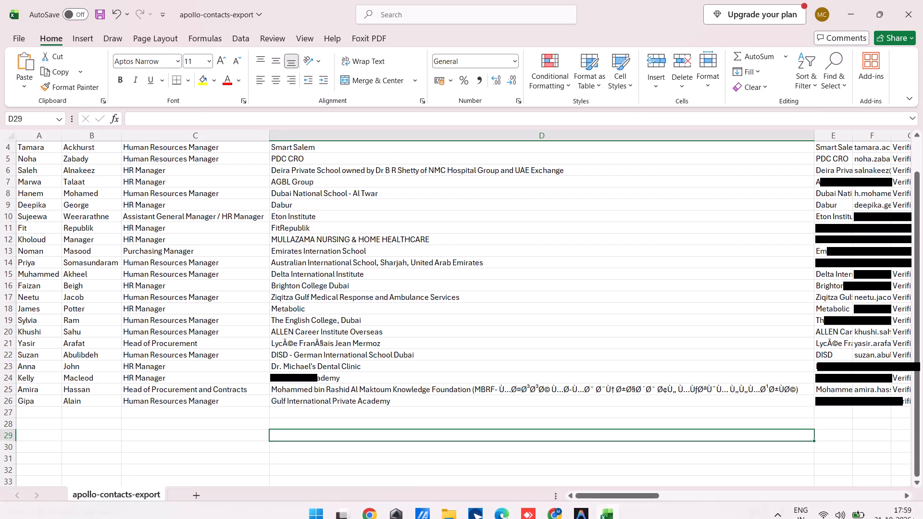
{"action": "scroll", "coordinate": [539, 229], "scroll_direction": "up", "scroll_amount": 5}
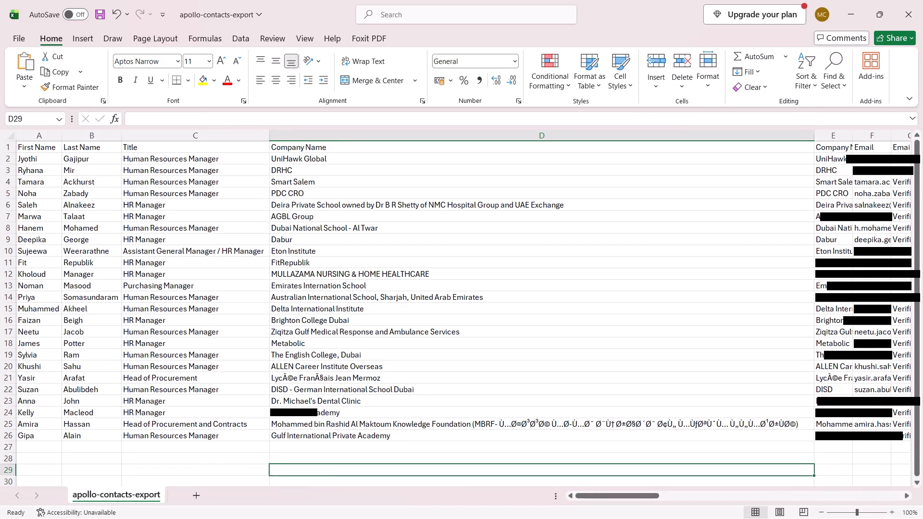
{"action": "scroll", "coordinate": [545, 195], "scroll_direction": "left", "scroll_amount": 4}
{"action": "scroll", "coordinate": [644, 144], "scroll_direction": "left", "scroll_amount": 1}
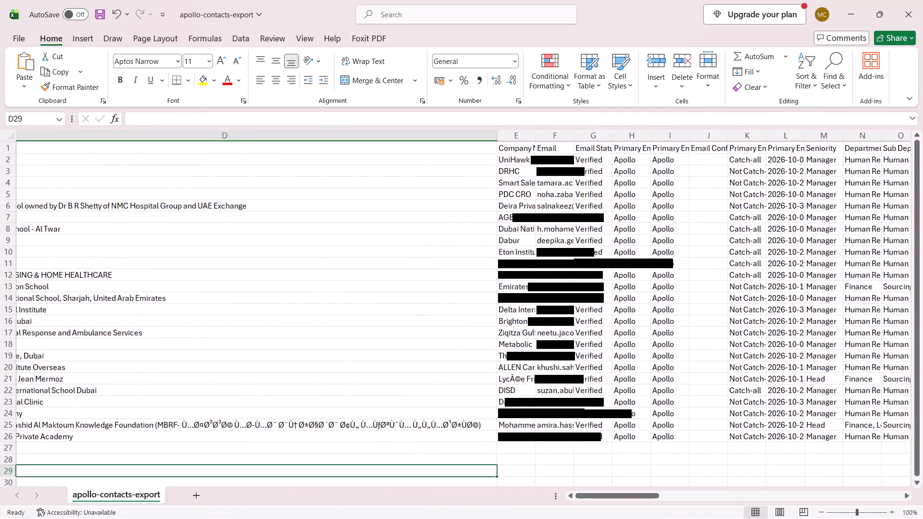
{"action": "scroll", "coordinate": [543, 150], "scroll_direction": "left", "scroll_amount": 4}
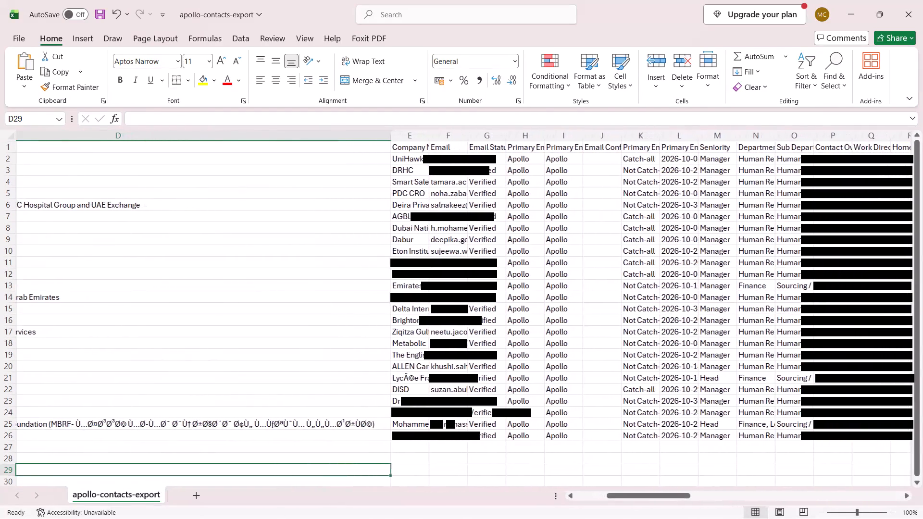
{"action": "double_click", "coordinate": [582, 140]}
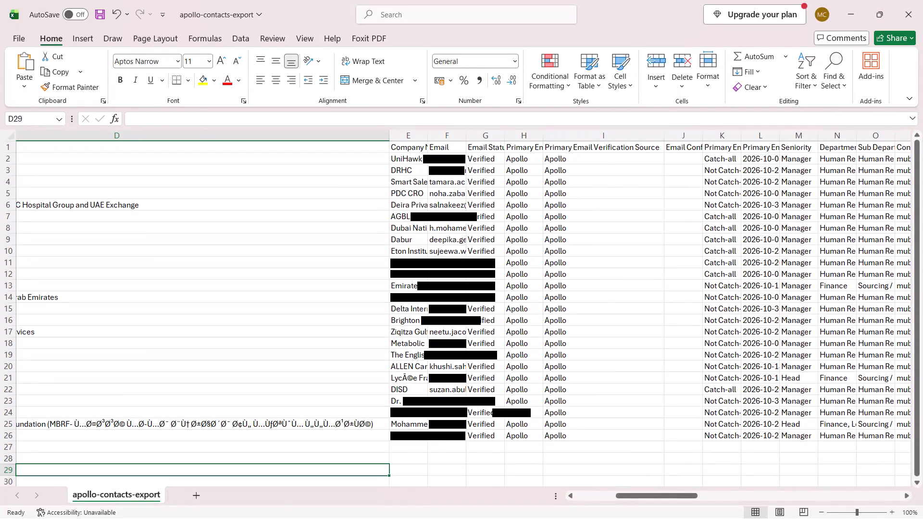
{"action": "double_click", "coordinate": [543, 131]}
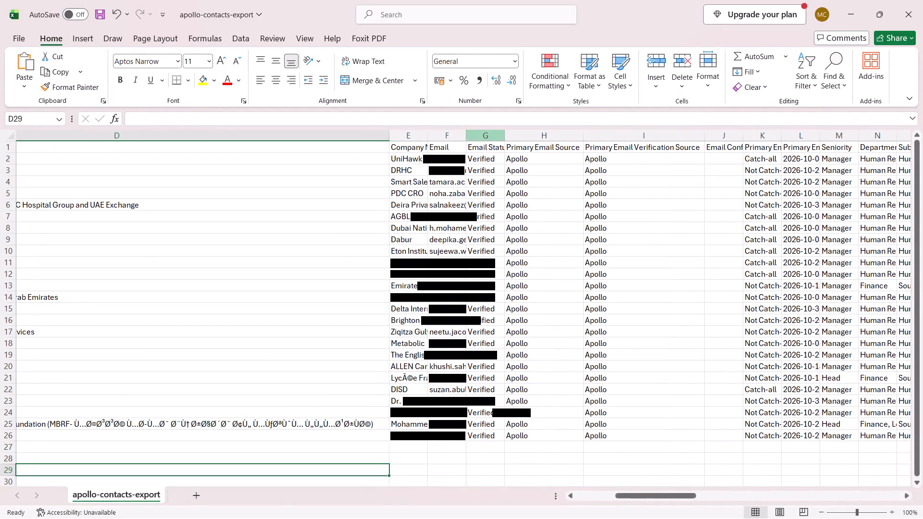
{"action": "double_click", "coordinate": [506, 136]}
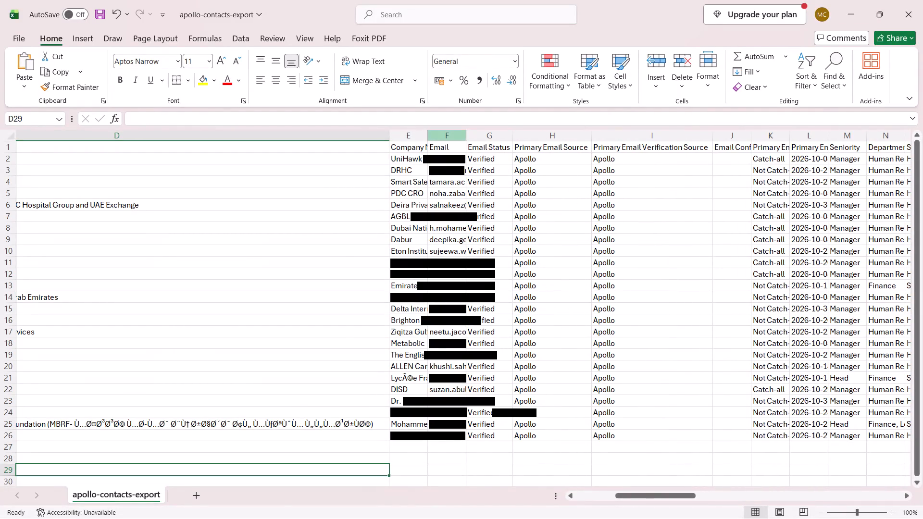
{"action": "double_click", "coordinate": [472, 133]}
{"action": "double_click", "coordinate": [469, 134]}
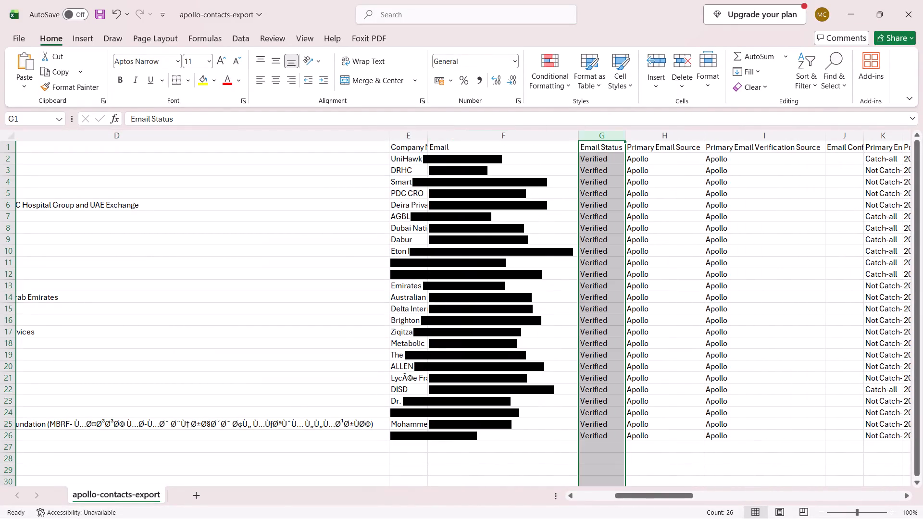
{"action": "double_click", "coordinate": [424, 136]}
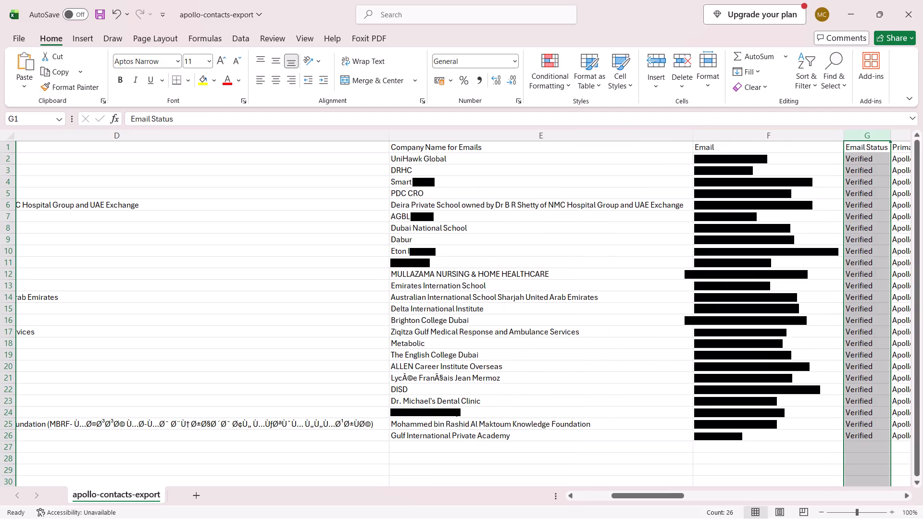
Auto-fit the Email Confidence, Primary Email Catch-all Status and Primary Email Last Verified At columns to their contents.
{"action": "left_click", "coordinate": [592, 310]}
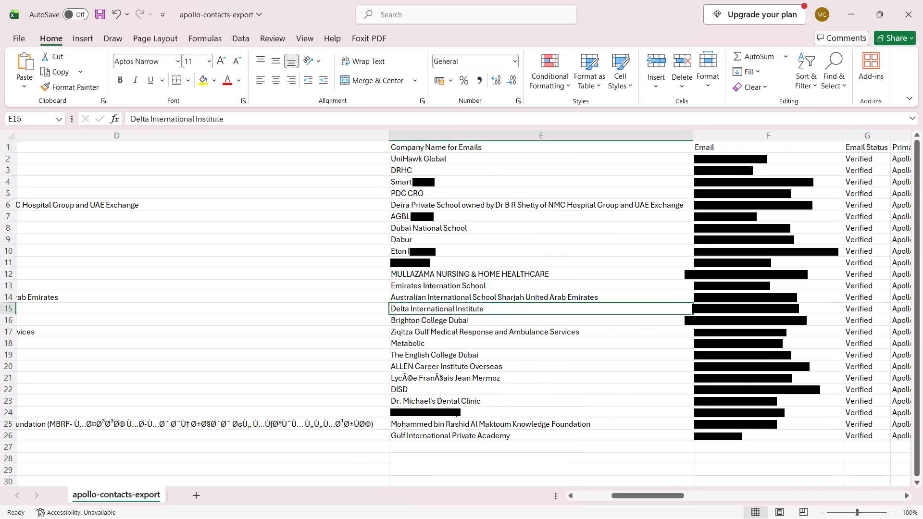
{"action": "scroll", "coordinate": [726, 275], "scroll_direction": "left", "scroll_amount": 8}
{"action": "scroll", "coordinate": [582, 240], "scroll_direction": "left", "scroll_amount": 3}
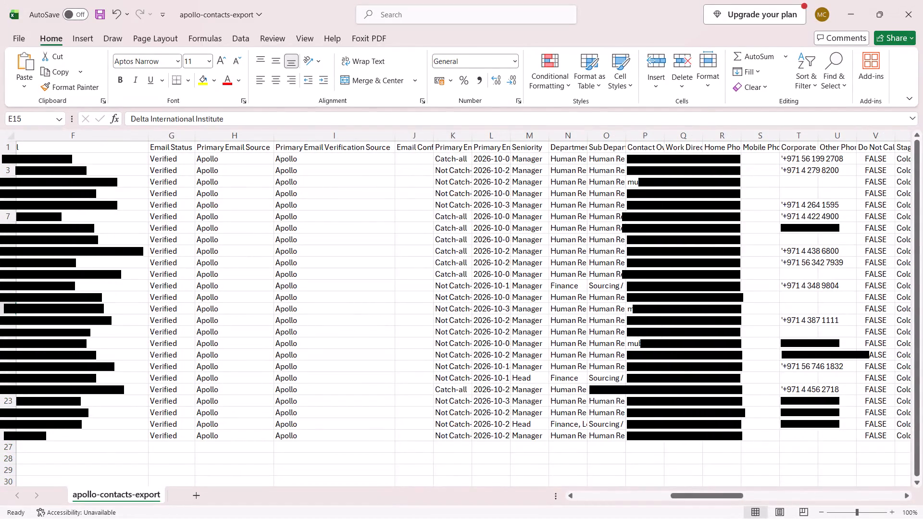
{"action": "double_click", "coordinate": [433, 139]}
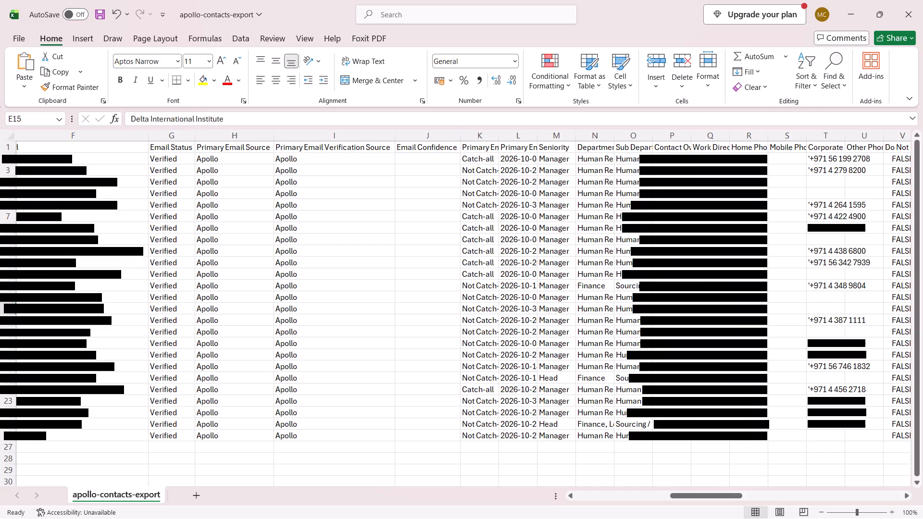
{"action": "double_click", "coordinate": [499, 142]}
{"action": "double_click", "coordinate": [499, 142]}
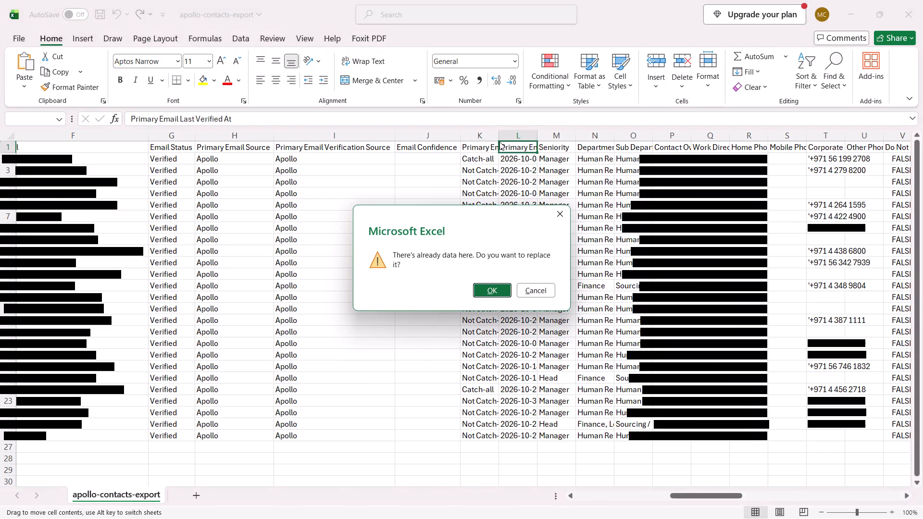
{"action": "left_click", "coordinate": [547, 292]}
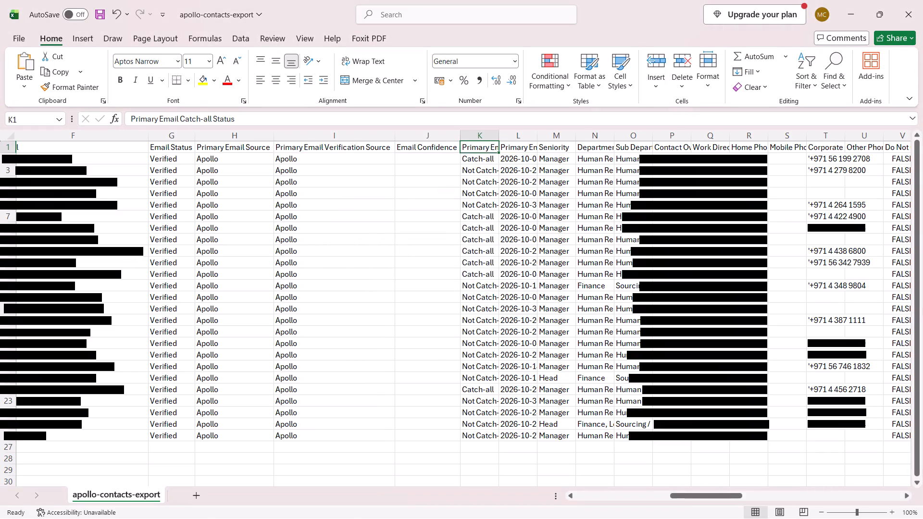
{"action": "double_click", "coordinate": [499, 136]}
{"action": "double_click", "coordinate": [609, 134]}
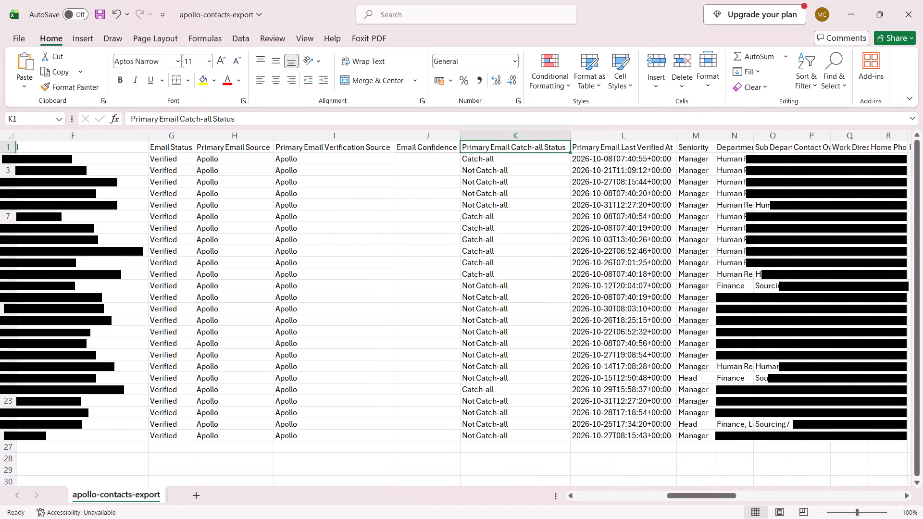
Auto-fit the Contact Owner, Sub Departments, Departments and Seniority columns to their contents.
{"action": "scroll", "coordinate": [803, 170], "scroll_direction": "left", "scroll_amount": 3}
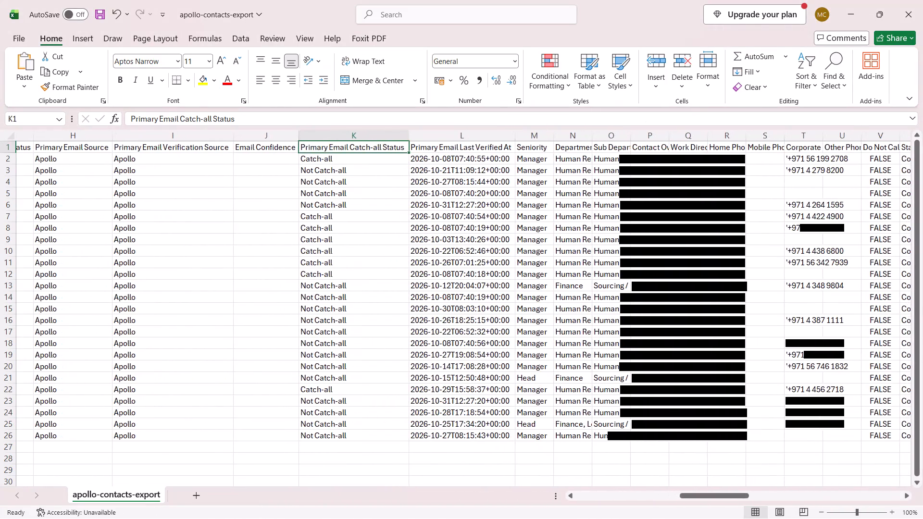
{"action": "double_click", "coordinate": [668, 136]}
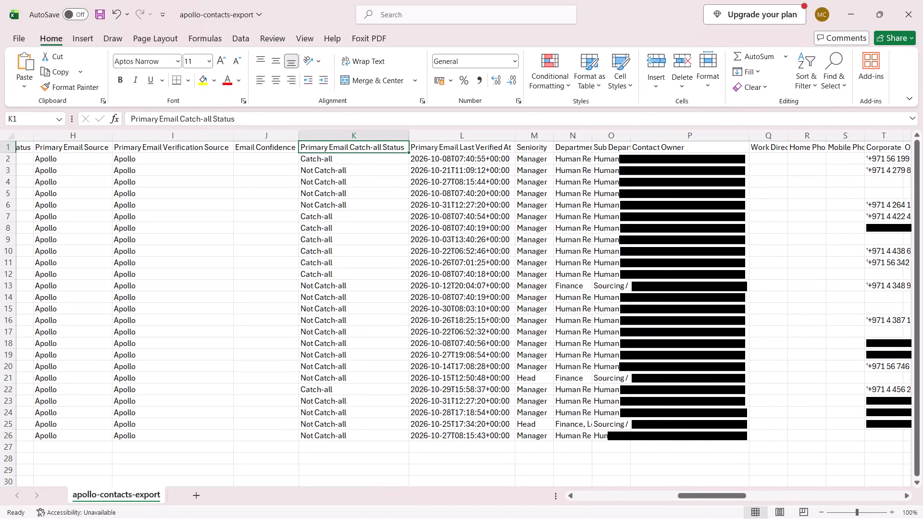
{"action": "left_click", "coordinate": [636, 130]}
{"action": "double_click", "coordinate": [628, 132]}
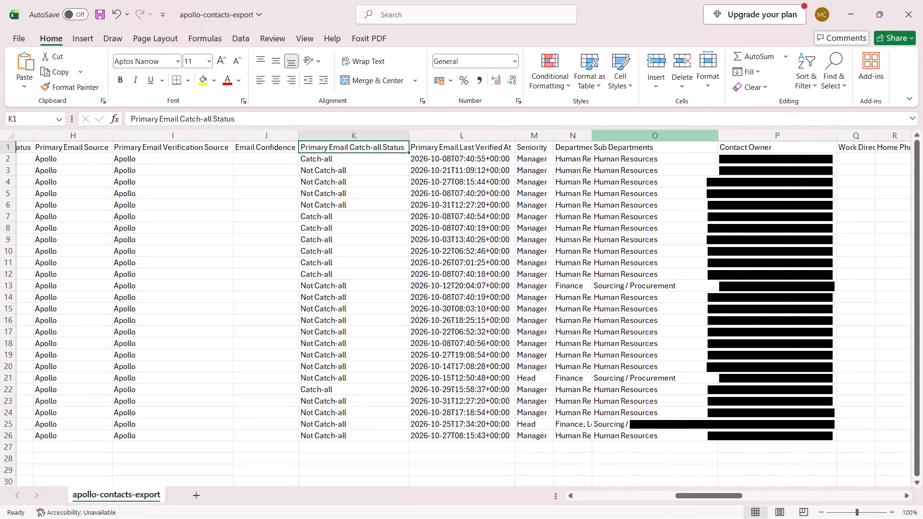
{"action": "double_click", "coordinate": [591, 136]}
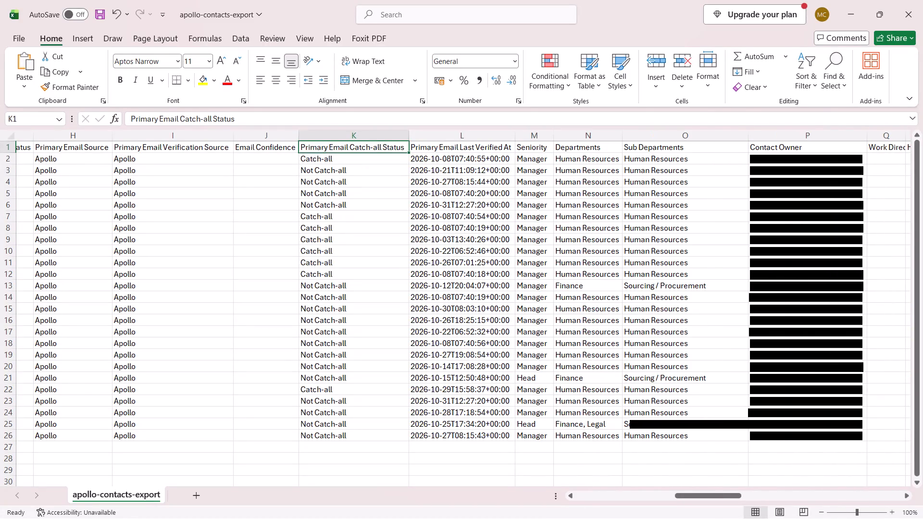
{"action": "double_click", "coordinate": [551, 136]}
Auto-fit the Corporate Phone, Other Phone, Mobile Phone, Home Phone and Work Direct Phone columns to their contents.
{"action": "scroll", "coordinate": [509, 178], "scroll_direction": "left", "scroll_amount": 2}
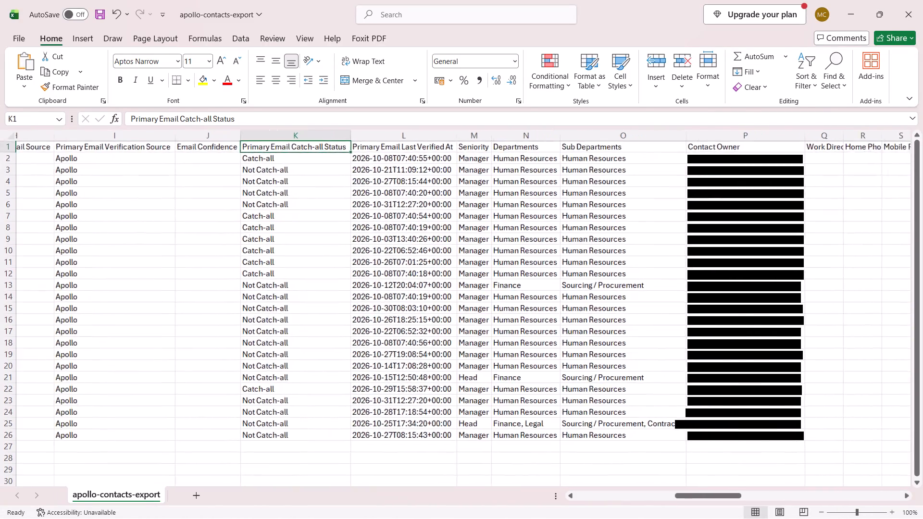
{"action": "scroll", "coordinate": [703, 219], "scroll_direction": "left", "scroll_amount": 1}
{"action": "scroll", "coordinate": [754, 221], "scroll_direction": "left", "scroll_amount": 2}
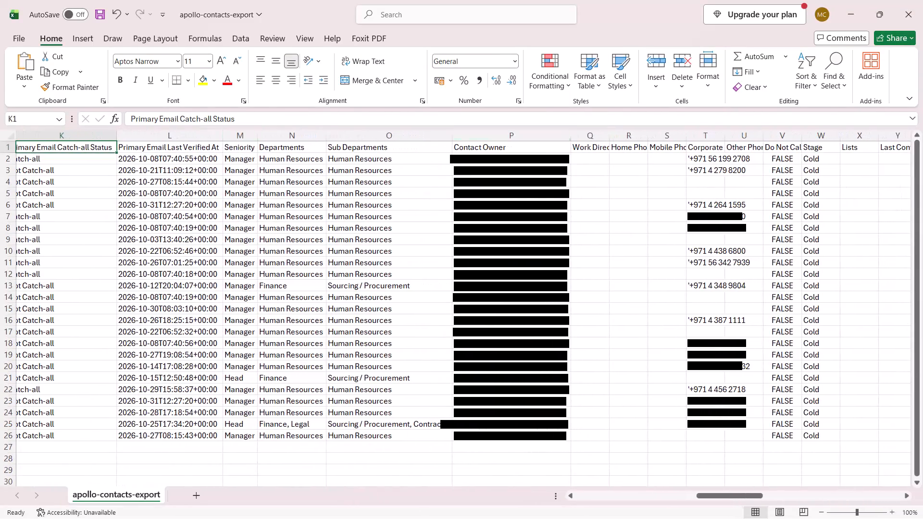
{"action": "scroll", "coordinate": [682, 160], "scroll_direction": "left", "scroll_amount": 1}
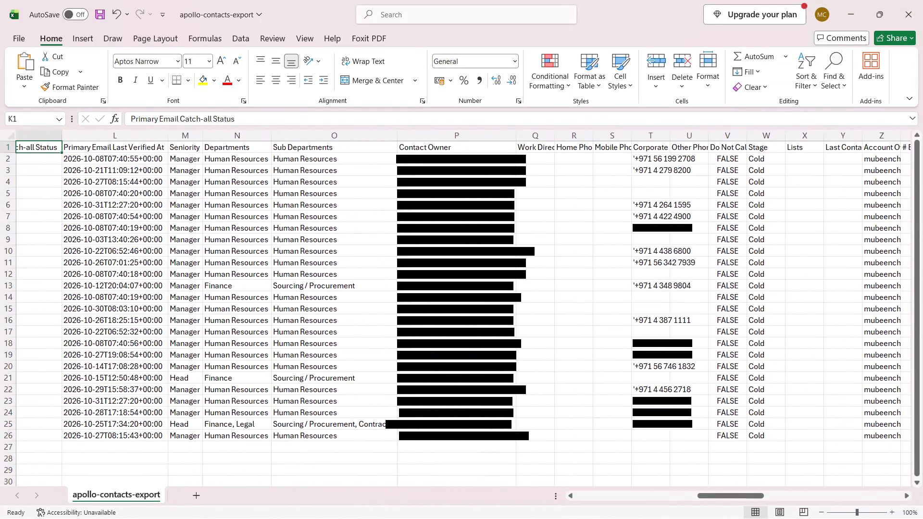
{"action": "scroll", "coordinate": [682, 160], "scroll_direction": "left", "scroll_amount": 1}
{"action": "double_click", "coordinate": [664, 140]}
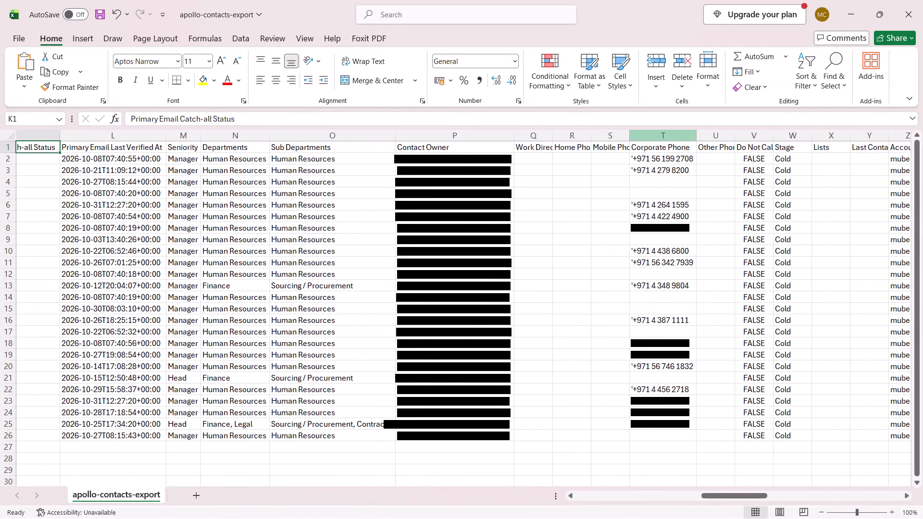
{"action": "double_click", "coordinate": [730, 135]}
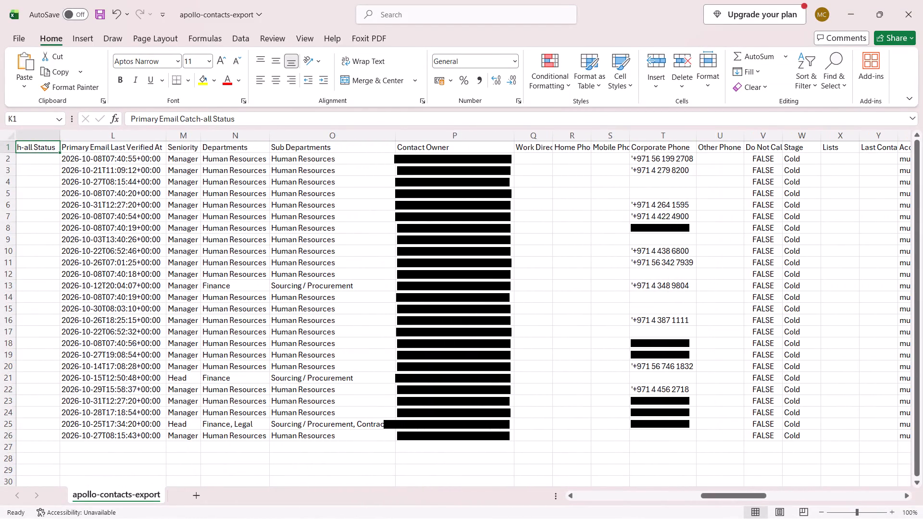
{"action": "double_click", "coordinate": [627, 139]}
{"action": "double_click", "coordinate": [591, 135]}
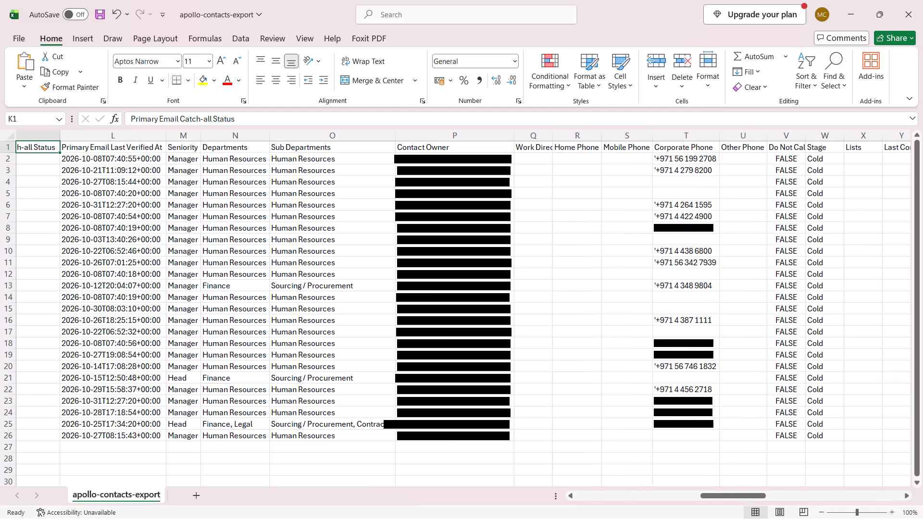
{"action": "double_click", "coordinate": [550, 133]}
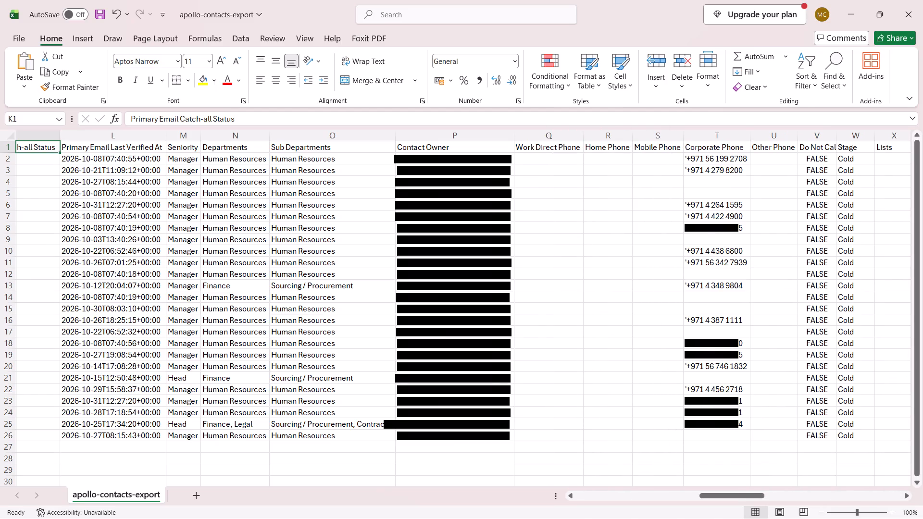
Auto-fit the Person Linkedin Url, Keywords, Industry and # Employees columns to their contents.
{"action": "scroll", "coordinate": [730, 198], "scroll_direction": "left", "scroll_amount": 5}
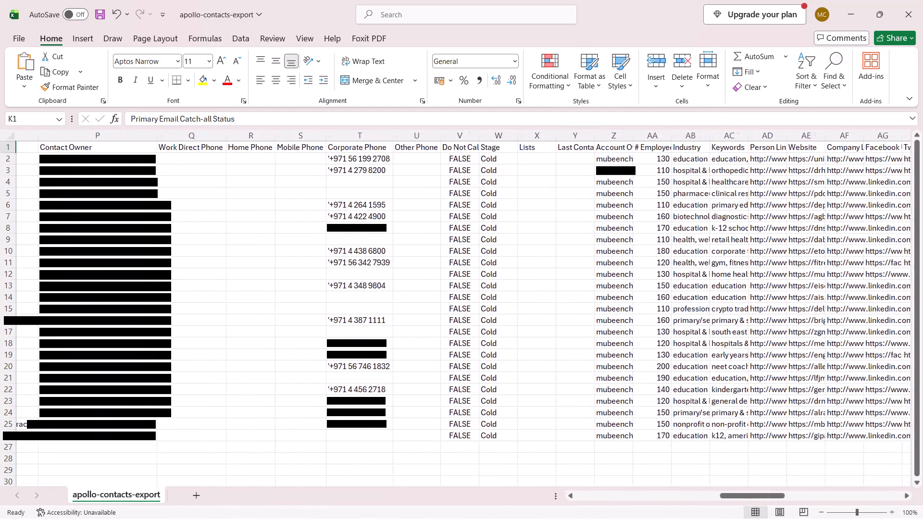
{"action": "scroll", "coordinate": [731, 198], "scroll_direction": "left", "scroll_amount": 3}
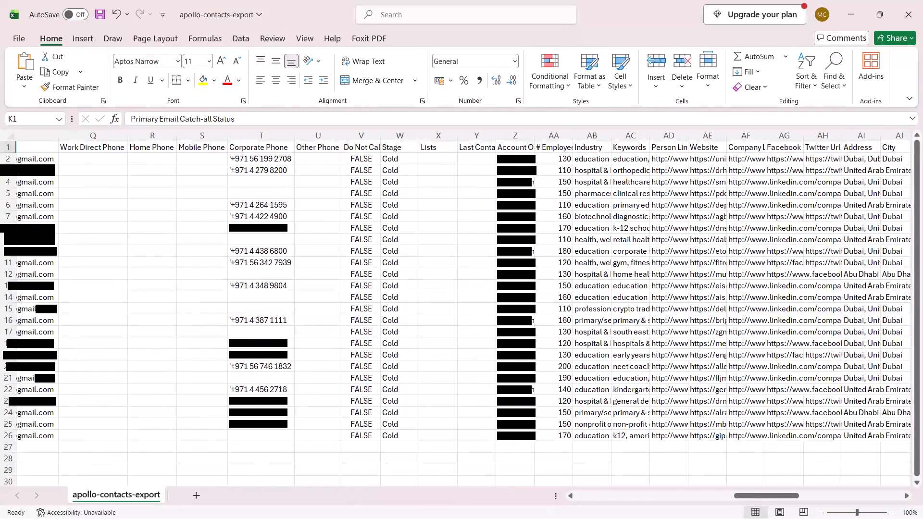
{"action": "double_click", "coordinate": [692, 132]}
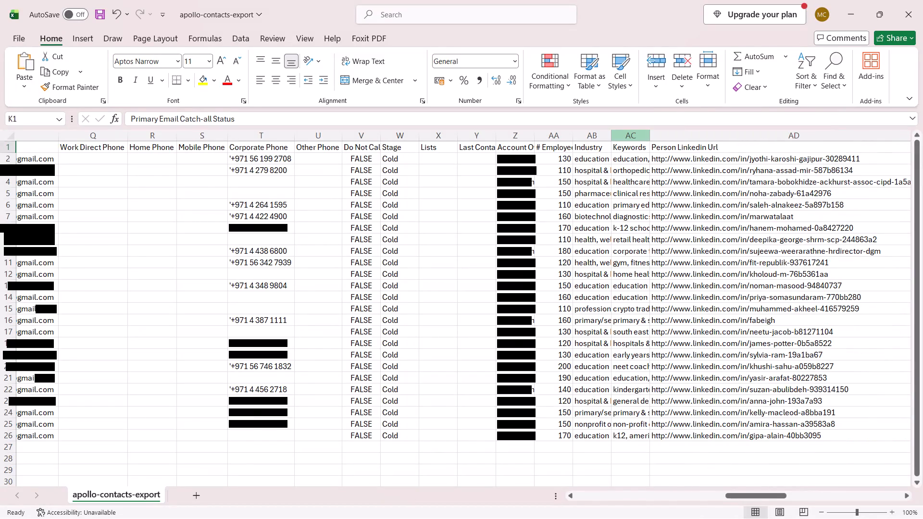
{"action": "double_click", "coordinate": [649, 134]}
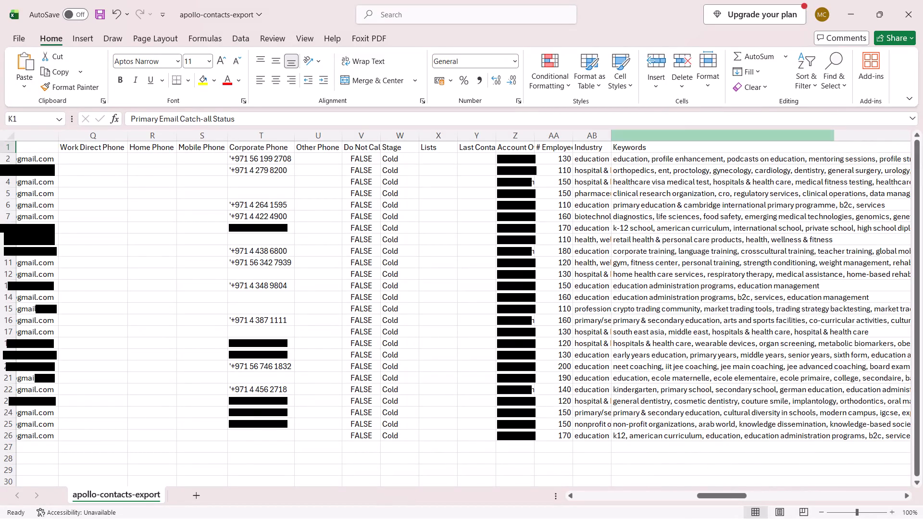
{"action": "double_click", "coordinate": [609, 136]}
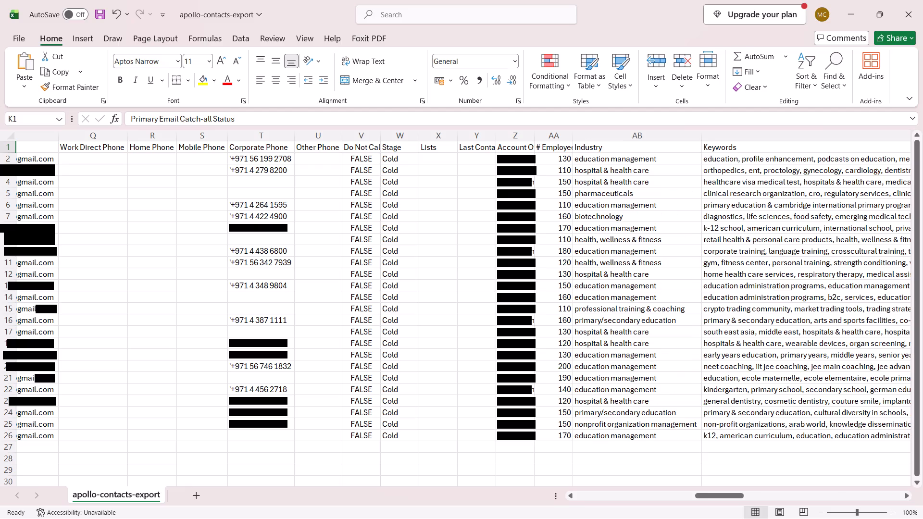
{"action": "double_click", "coordinate": [571, 136]}
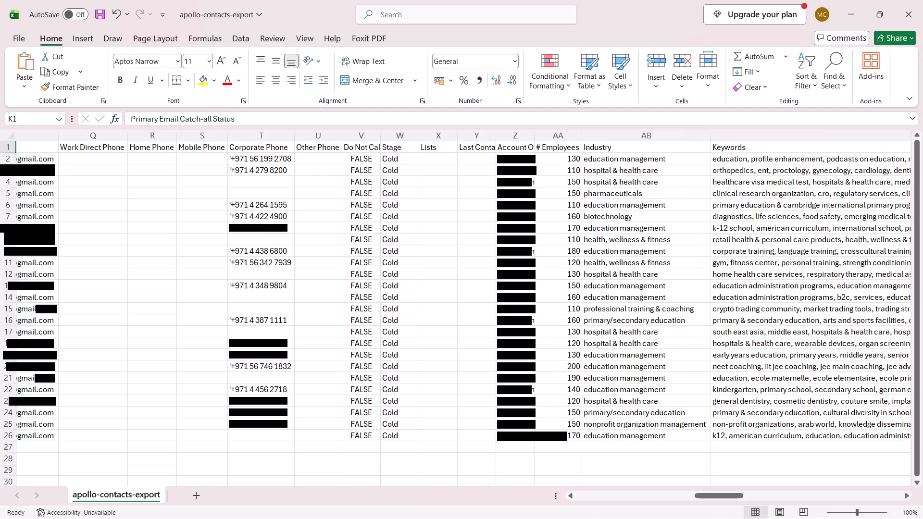
Auto-fit the Account Owner, Last Contacted and Do Not Call columns to their contents.
{"action": "double_click", "coordinate": [529, 140]}
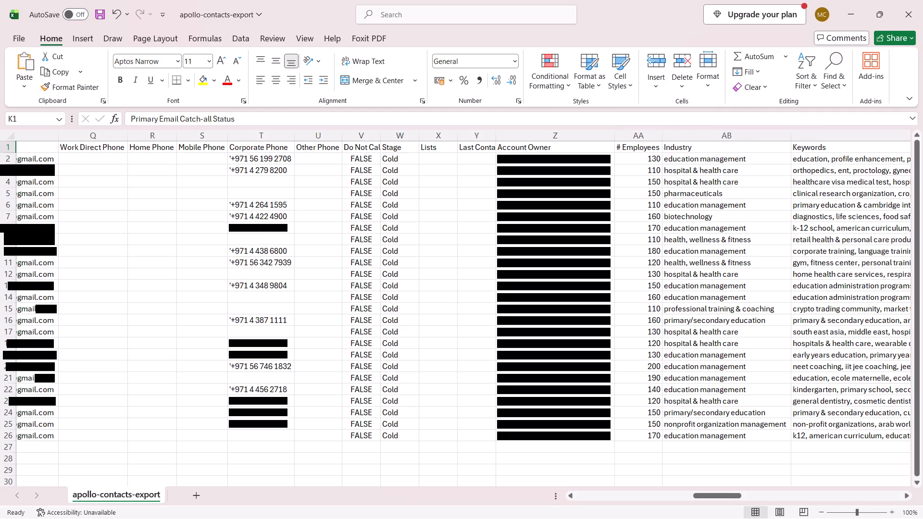
{"action": "double_click", "coordinate": [662, 141]}
{"action": "double_click", "coordinate": [496, 137]}
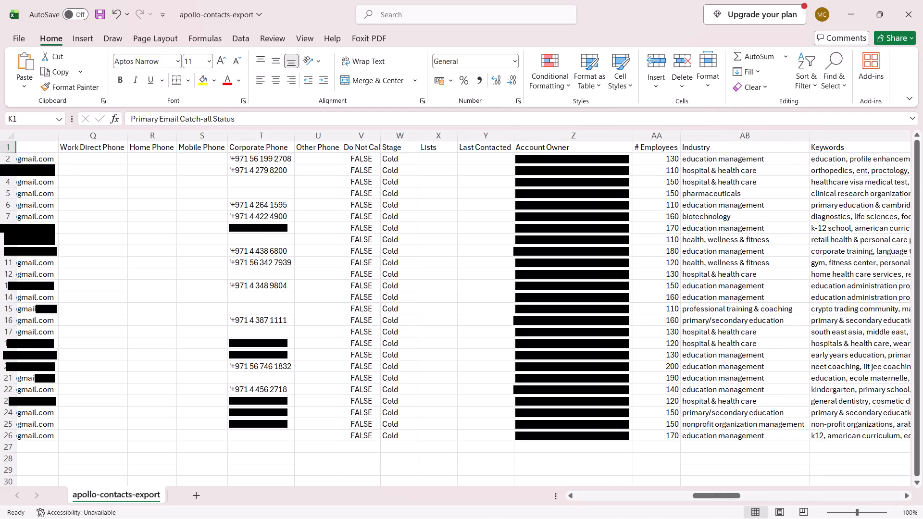
{"action": "double_click", "coordinate": [380, 134]}
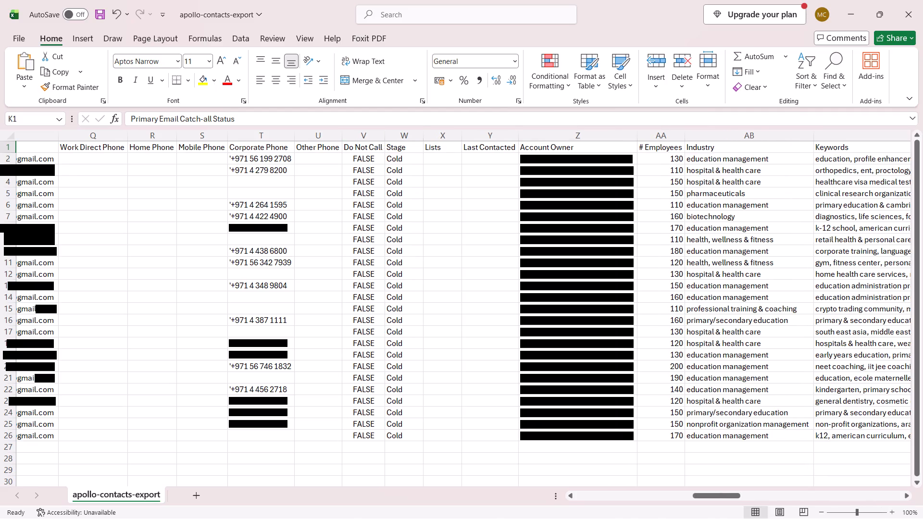
{"action": "left_click", "coordinate": [443, 166]}
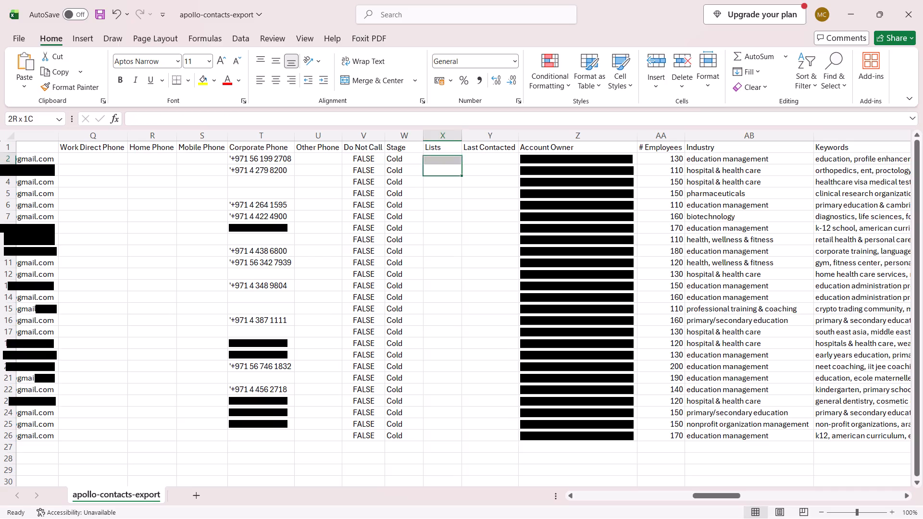
Auto-fit the Country and Company Address columns to their contents.
{"action": "scroll", "coordinate": [443, 164], "scroll_direction": "left", "scroll_amount": 7}
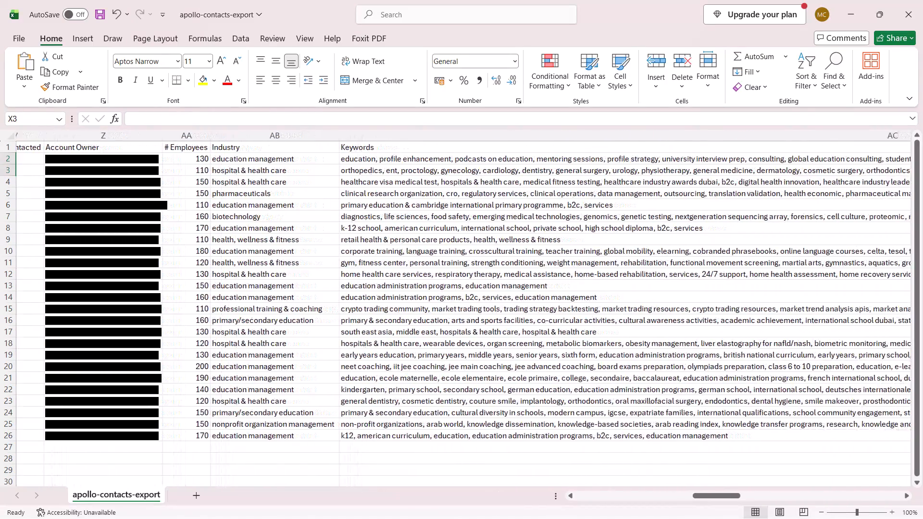
{"action": "scroll", "coordinate": [443, 169], "scroll_direction": "left", "scroll_amount": 4}
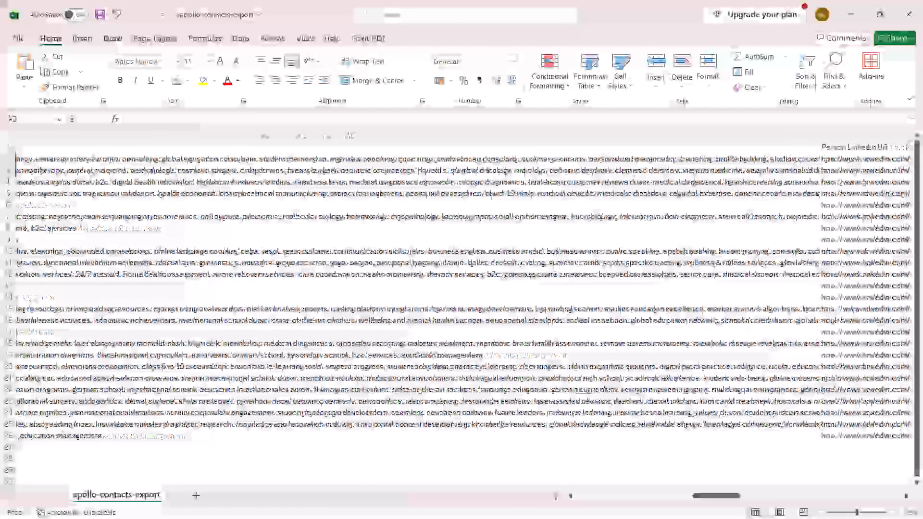
{"action": "scroll", "coordinate": [437, 171], "scroll_direction": "left", "scroll_amount": 1}
{"action": "scroll", "coordinate": [619, 148], "scroll_direction": "left", "scroll_amount": 1}
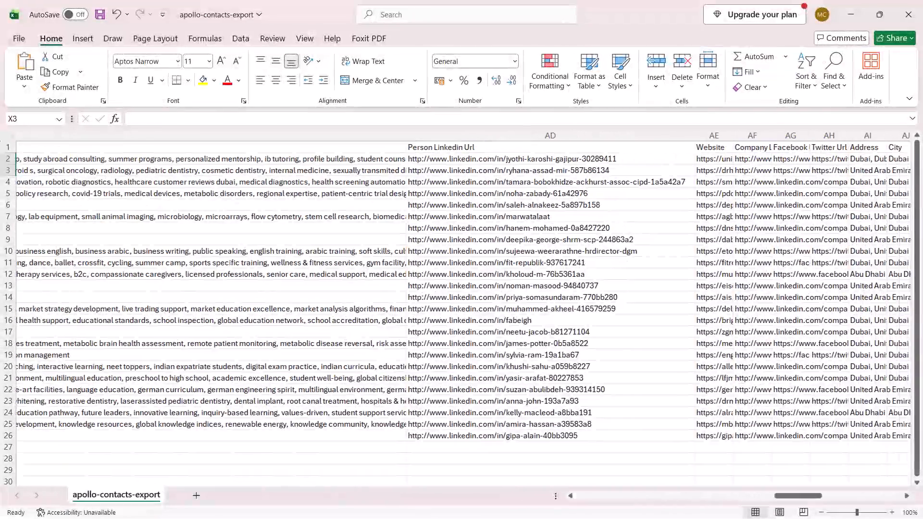
{"action": "scroll", "coordinate": [624, 149], "scroll_direction": "left", "scroll_amount": 3}
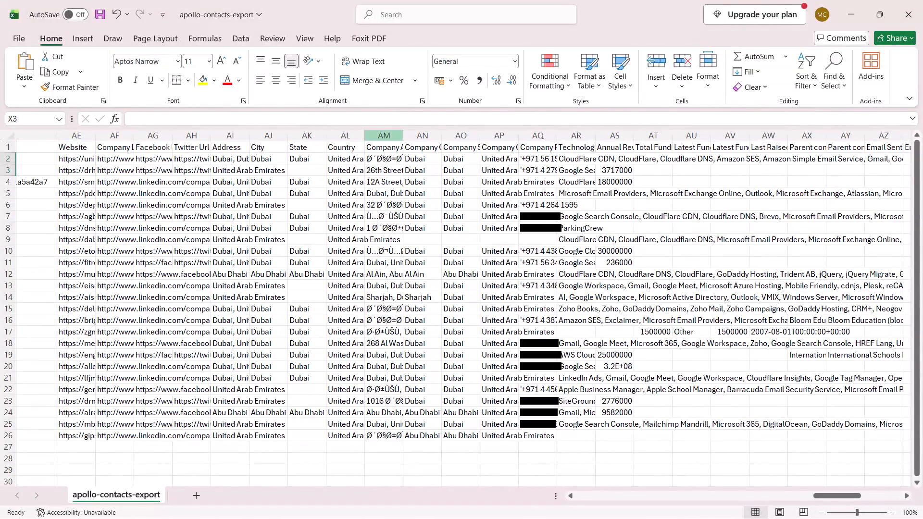
{"action": "double_click", "coordinate": [359, 135]}
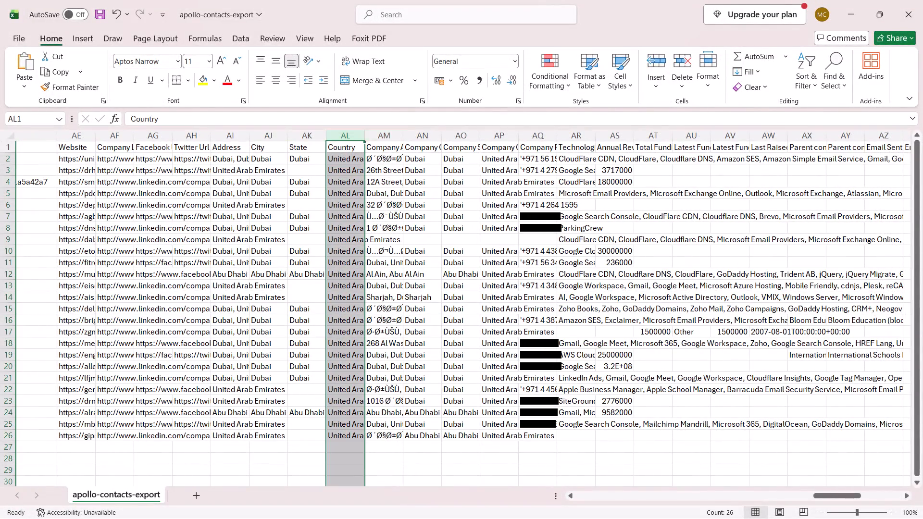
{"action": "double_click", "coordinate": [361, 134]}
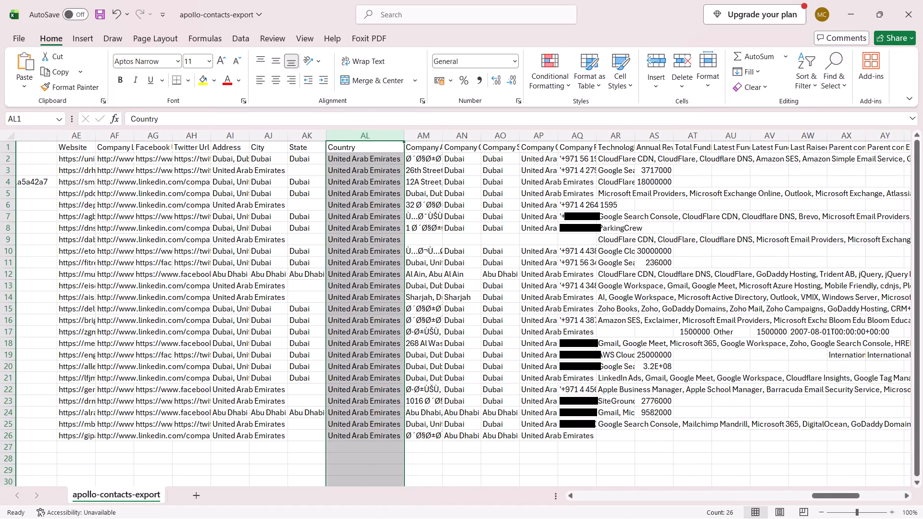
{"action": "double_click", "coordinate": [440, 134]}
Auto-fit the Company City, Company State, Company Country, Company Phone and Technologies columns to their contents.
{"action": "double_click", "coordinate": [737, 137]}
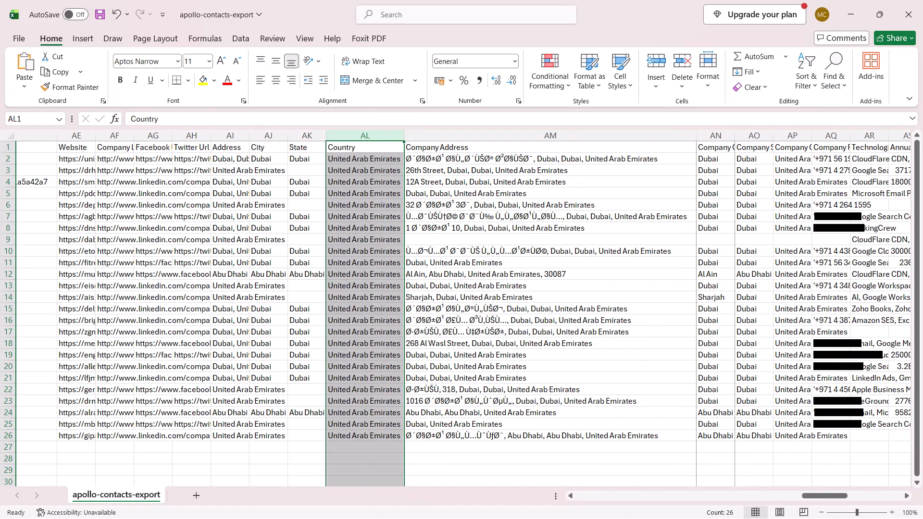
{"action": "double_click", "coordinate": [786, 137]}
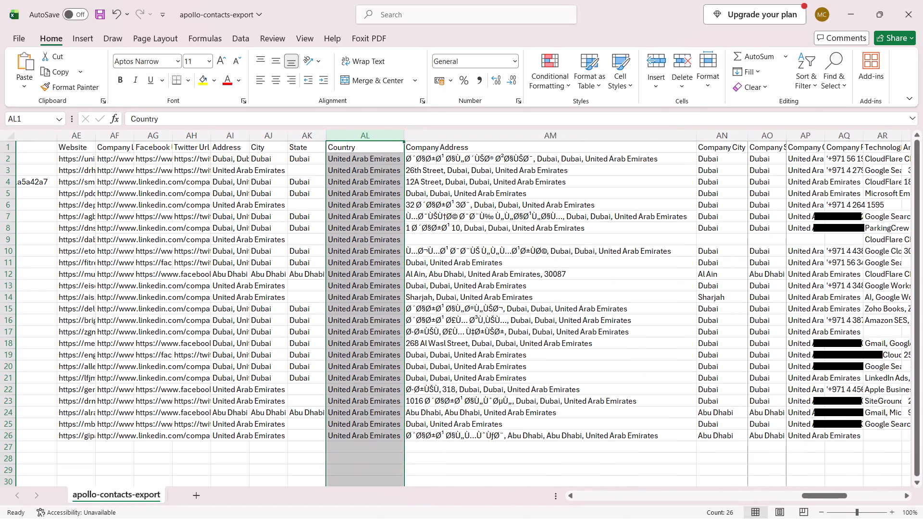
{"action": "double_click", "coordinate": [842, 136]}
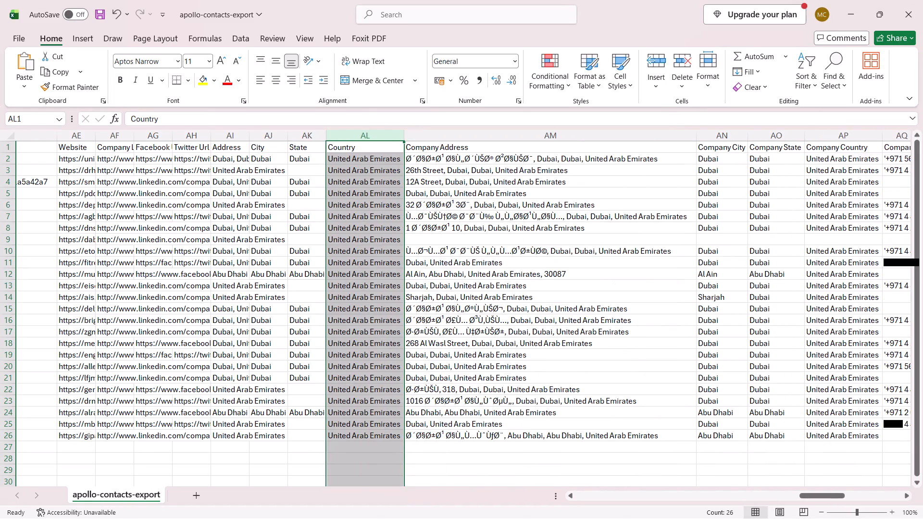
{"action": "scroll", "coordinate": [841, 137], "scroll_direction": "left", "scroll_amount": 2}
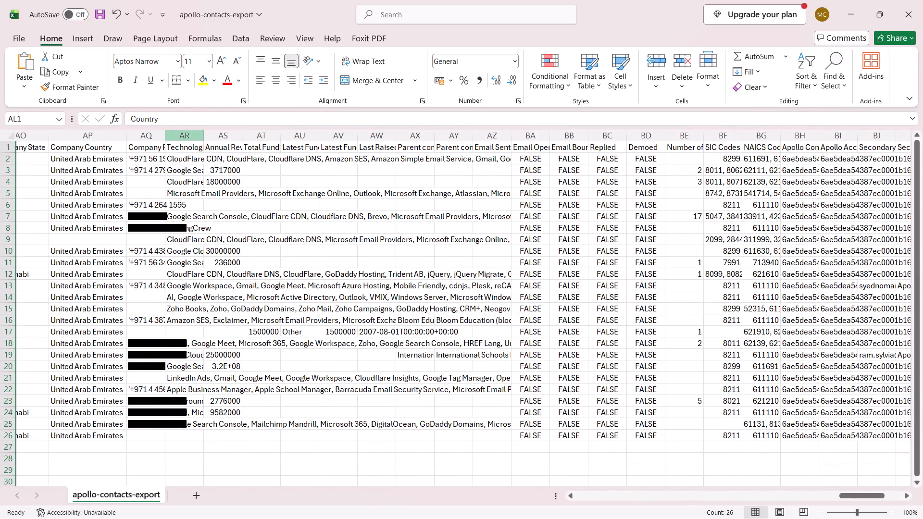
{"action": "double_click", "coordinate": [164, 137]}
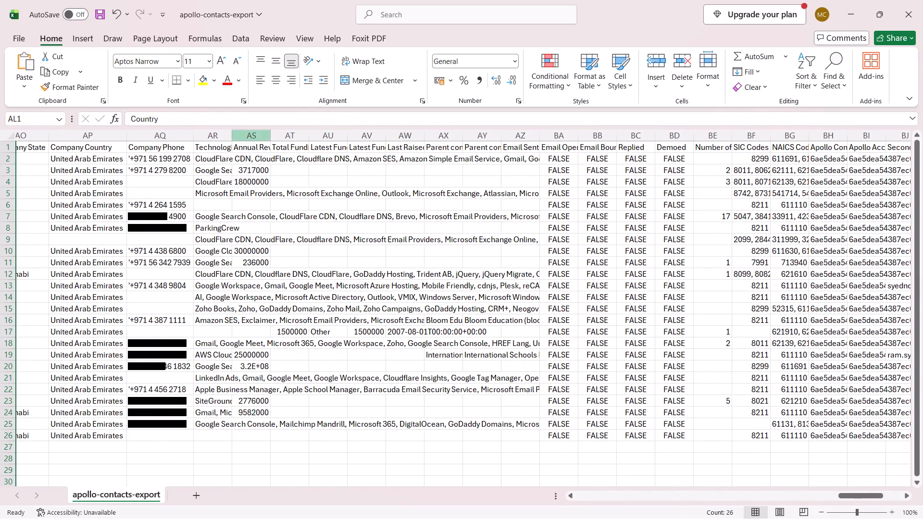
{"action": "double_click", "coordinate": [236, 136]}
Auto-fit the Annual Revenue, Total Funding, Latest Funding, Latest Funding Amount and Last Raised At columns to their contents.
{"action": "scroll", "coordinate": [481, 143], "scroll_direction": "left", "scroll_amount": 3}
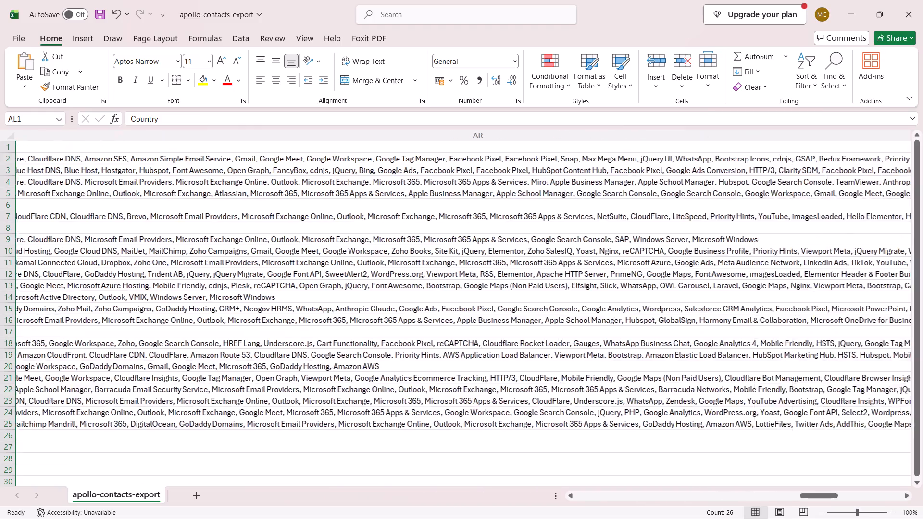
{"action": "scroll", "coordinate": [481, 143], "scroll_direction": "left", "scroll_amount": 4}
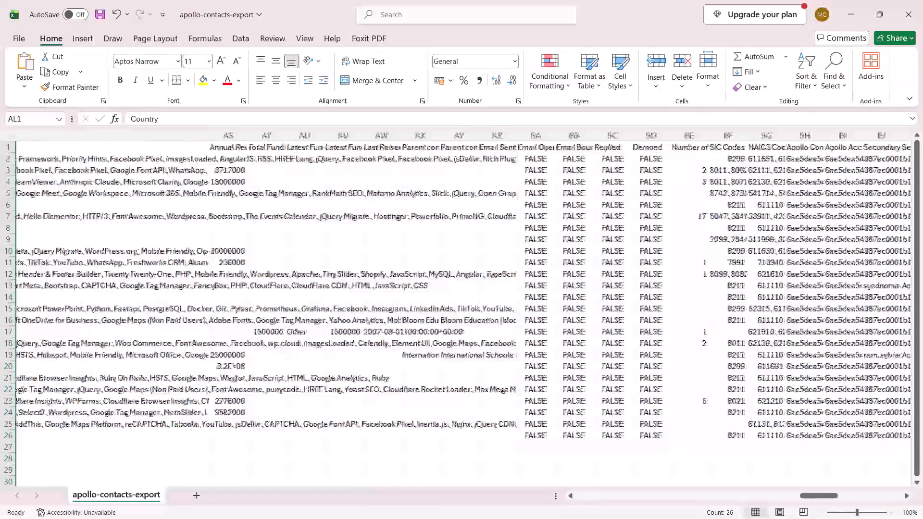
{"action": "double_click", "coordinate": [248, 136]}
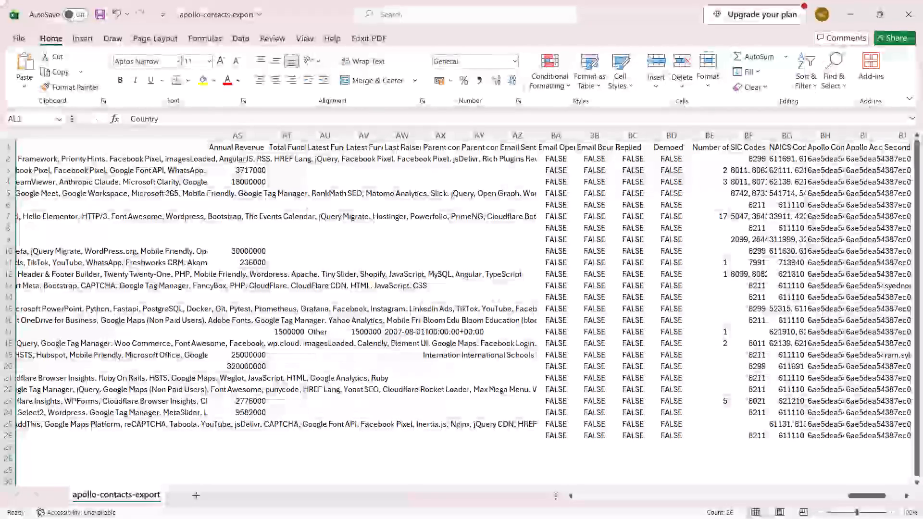
{"action": "left_click", "coordinate": [270, 135]}
{"action": "double_click", "coordinate": [268, 135]}
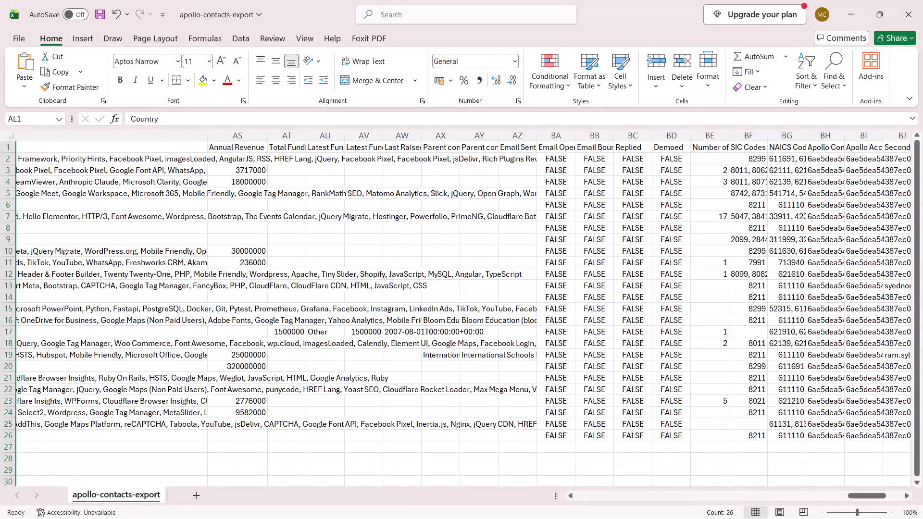
{"action": "double_click", "coordinate": [307, 135]}
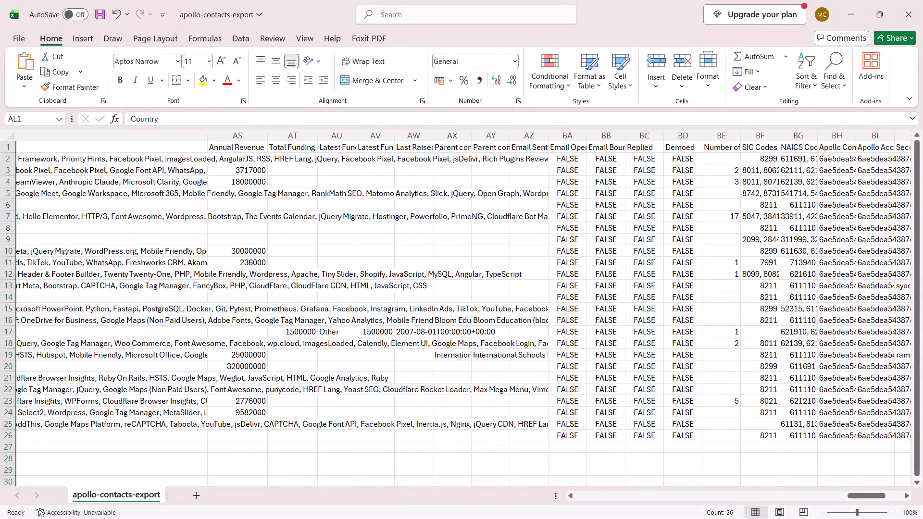
{"action": "double_click", "coordinate": [353, 140]}
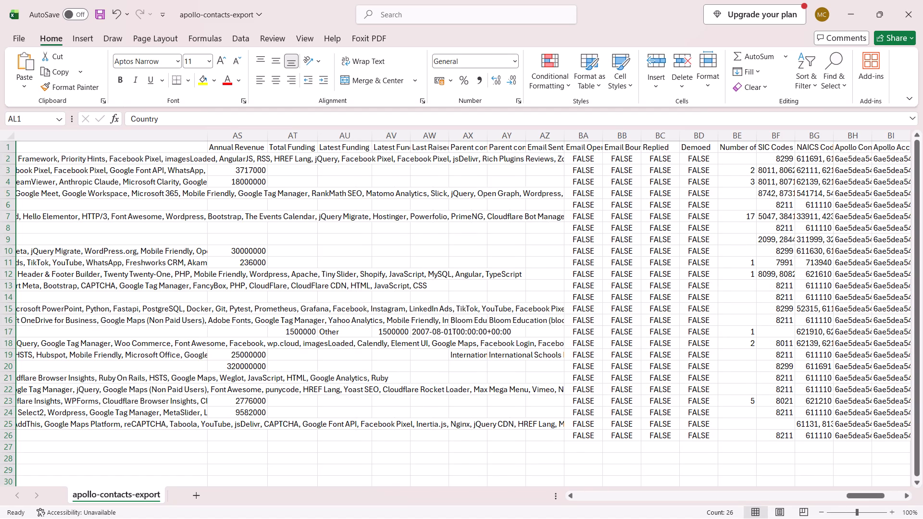
{"action": "double_click", "coordinate": [410, 130]}
{"action": "double_click", "coordinate": [491, 135]}
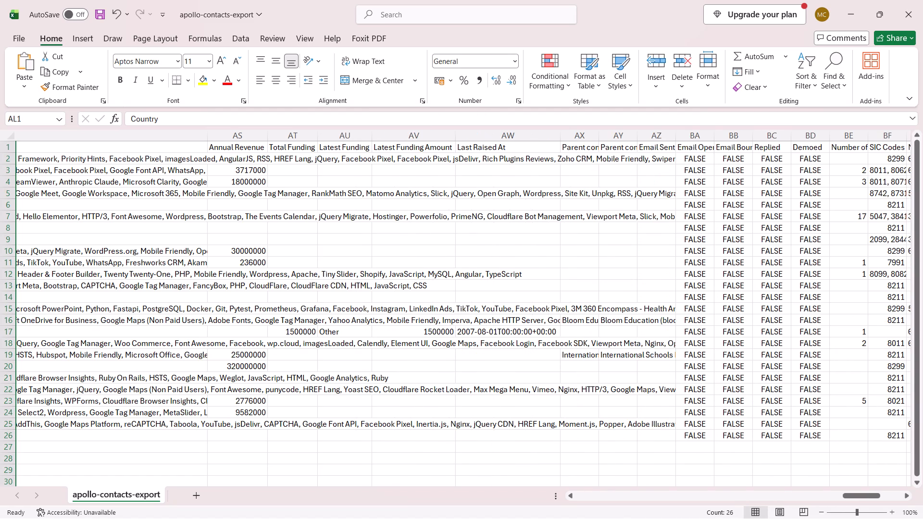
Auto-fit the two parent company columns, Apollo data and Apollo data - Organization ID, to their contents.
{"action": "double_click", "coordinate": [595, 136]}
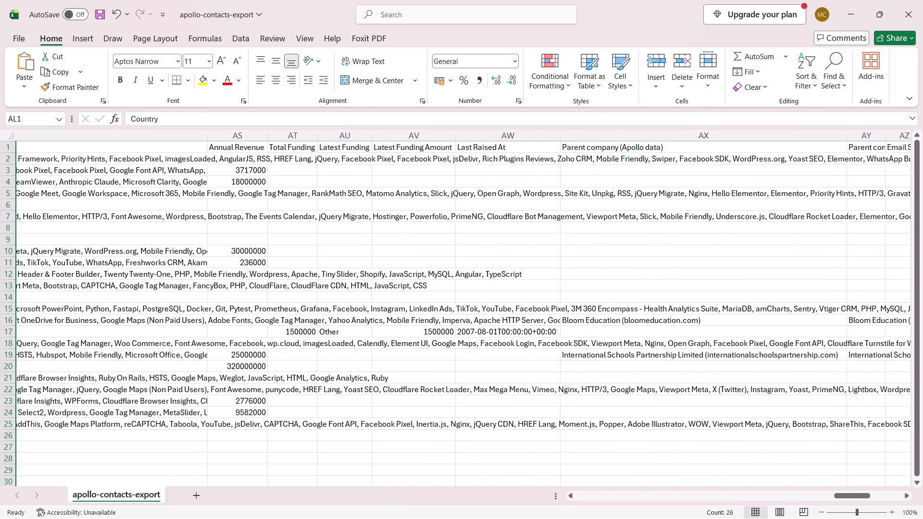
{"action": "scroll", "coordinate": [690, 166], "scroll_direction": "left", "scroll_amount": 3}
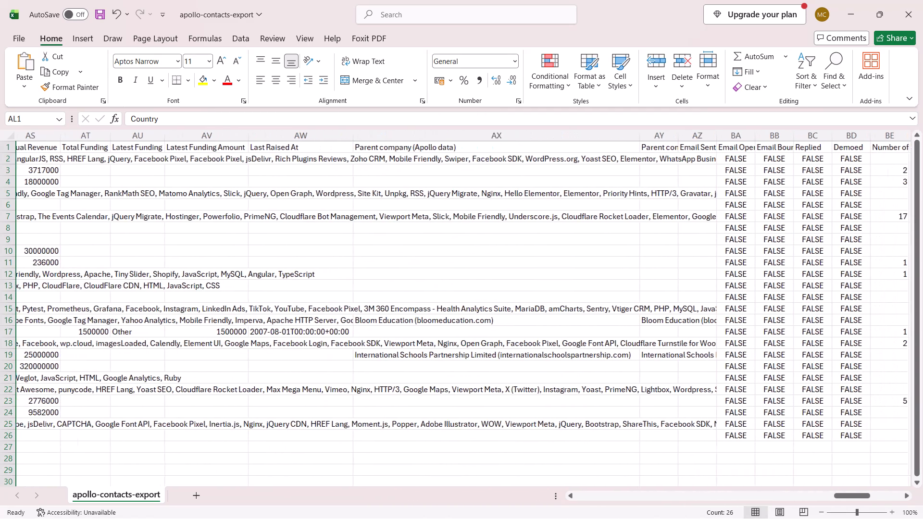
{"action": "scroll", "coordinate": [689, 166], "scroll_direction": "left", "scroll_amount": 1}
{"action": "double_click", "coordinate": [671, 130]}
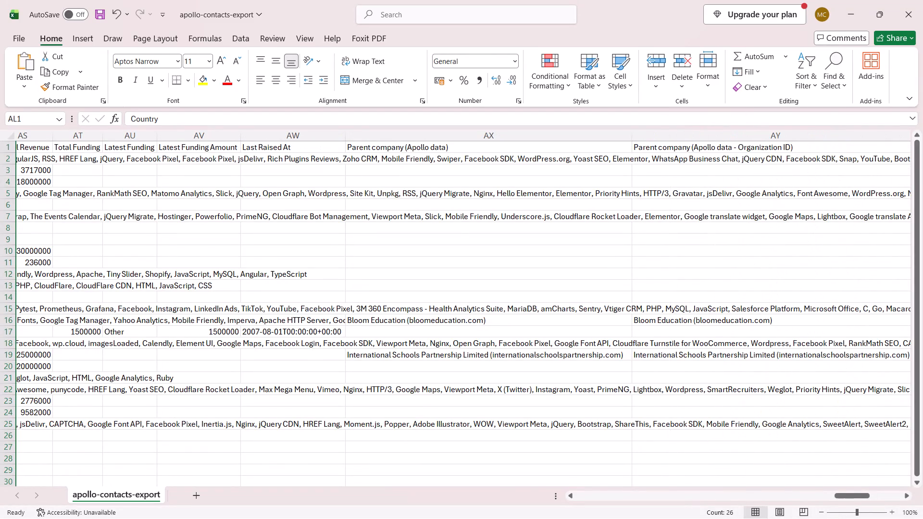
{"action": "scroll", "coordinate": [671, 130], "scroll_direction": "left", "scroll_amount": 1}
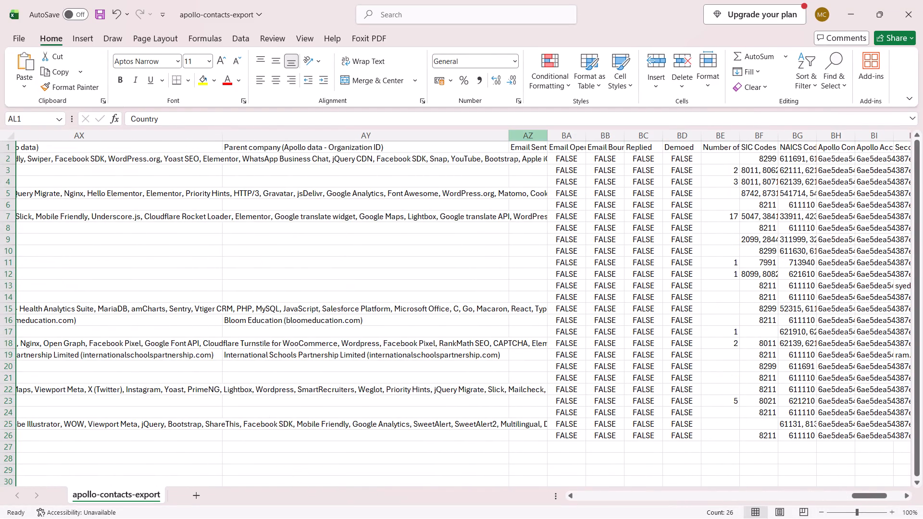
{"action": "double_click", "coordinate": [511, 140]}
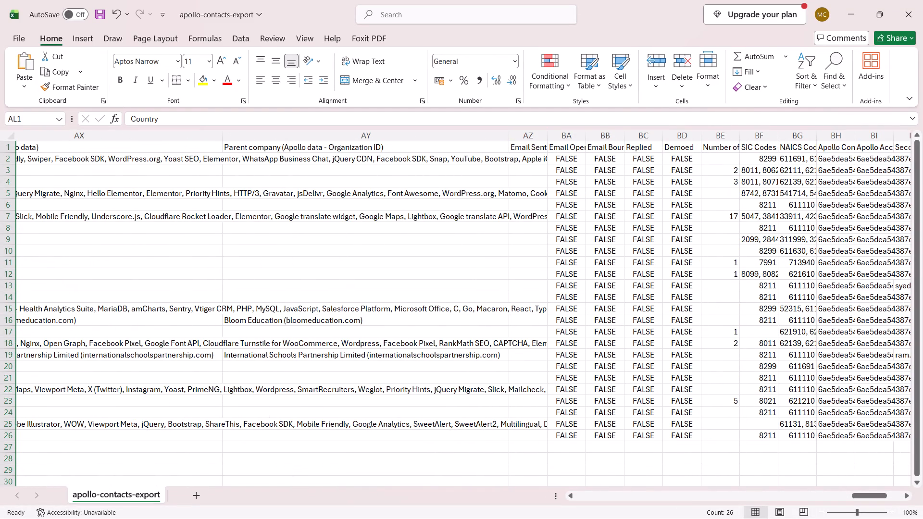
Auto-fit the Email Sent, Email Open and Email Bounced columns to their contents.
{"action": "double_click", "coordinate": [549, 133]}
{"action": "triple_click", "coordinate": [587, 133]}
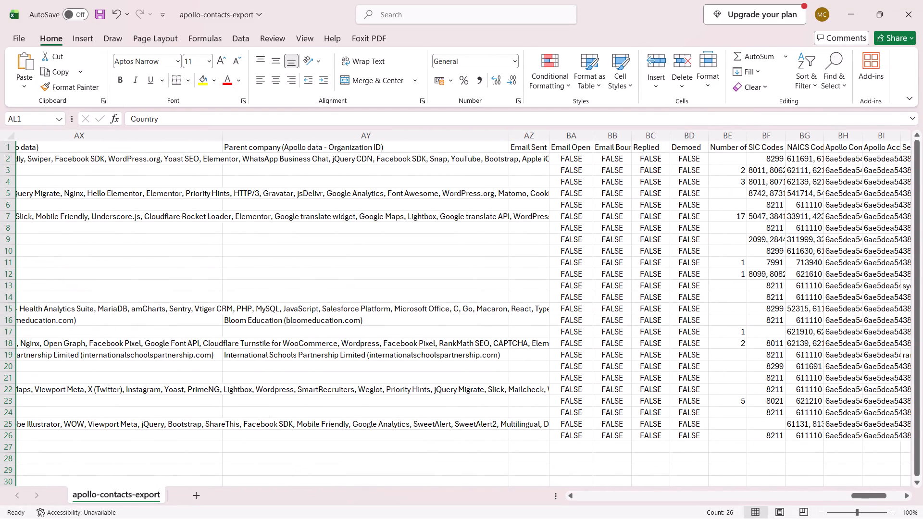
{"action": "double_click", "coordinate": [629, 136]}
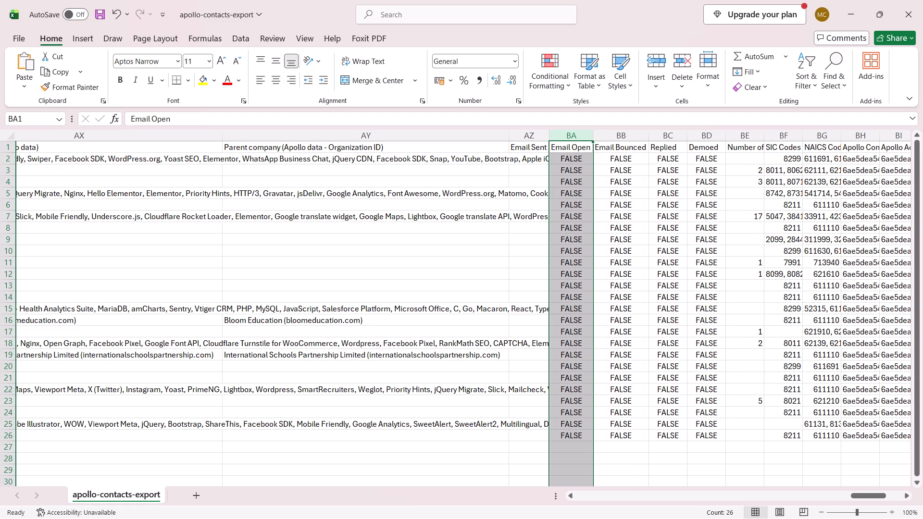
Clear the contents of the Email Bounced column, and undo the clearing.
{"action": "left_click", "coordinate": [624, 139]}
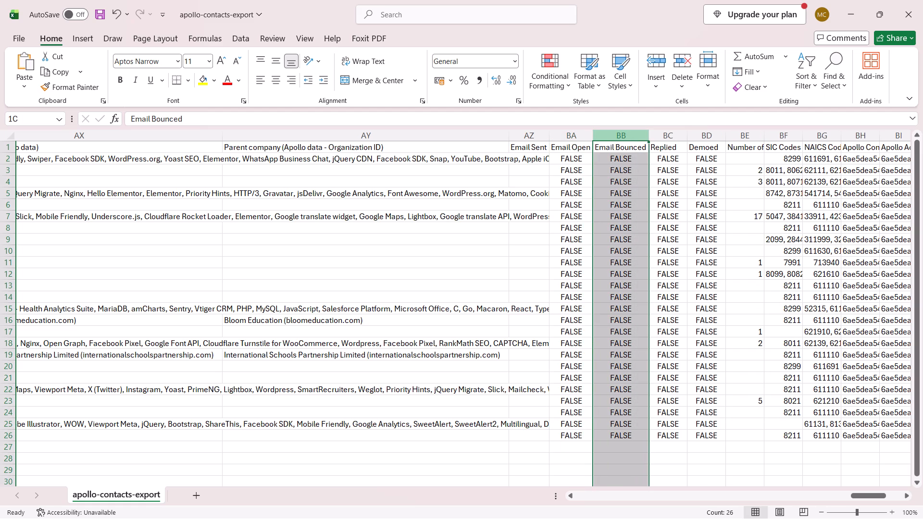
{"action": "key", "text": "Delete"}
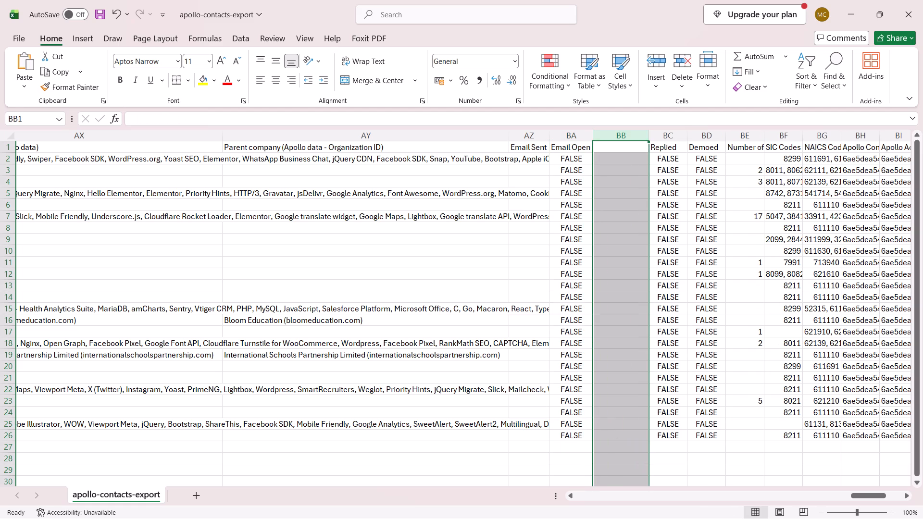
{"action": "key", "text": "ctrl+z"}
Delete the entire Email Bounced, Replied and Demoed columns from the sheet.
{"action": "right_click", "coordinate": [631, 137]}
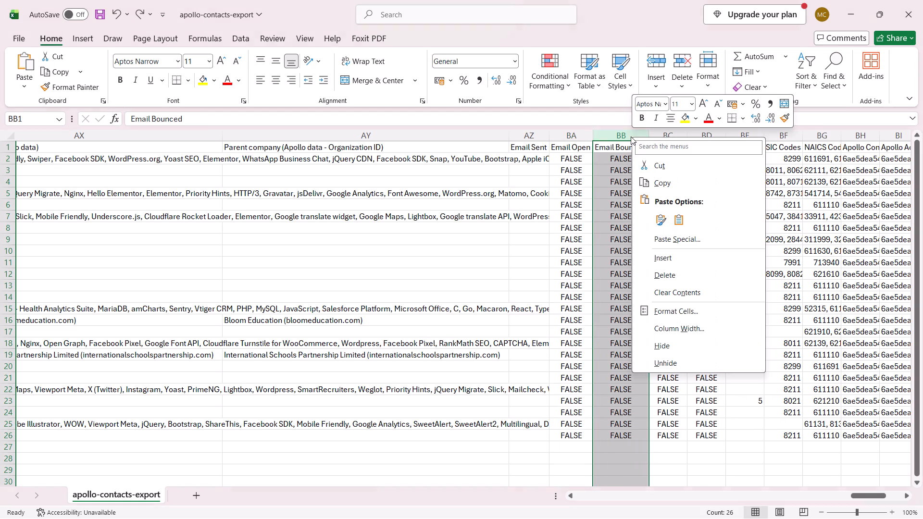
{"action": "left_click", "coordinate": [674, 275]}
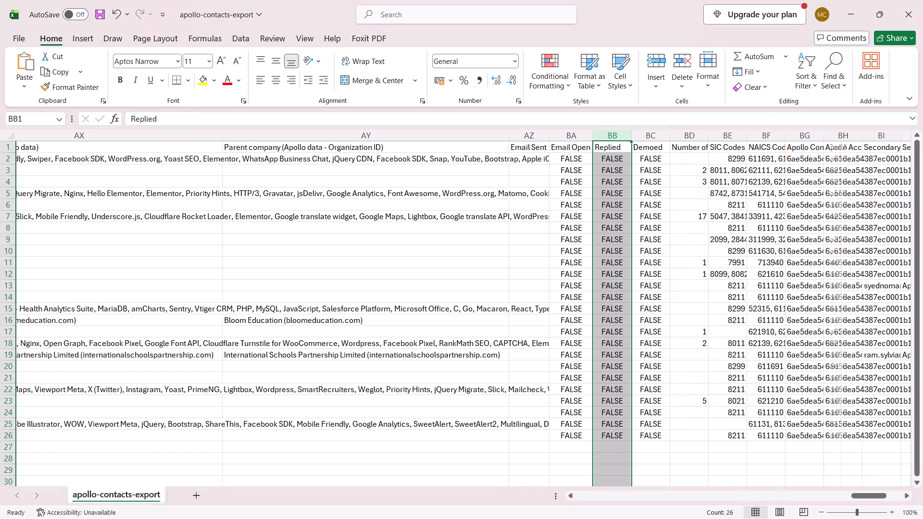
{"action": "left_click", "coordinate": [613, 141]}
{"action": "left_click", "coordinate": [610, 142]}
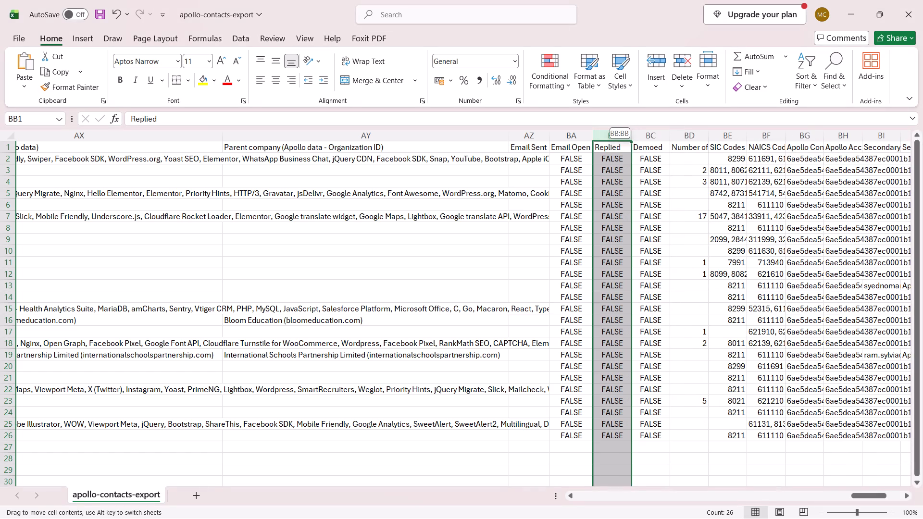
{"action": "left_click", "coordinate": [608, 140]}
{"action": "right_click", "coordinate": [608, 140]}
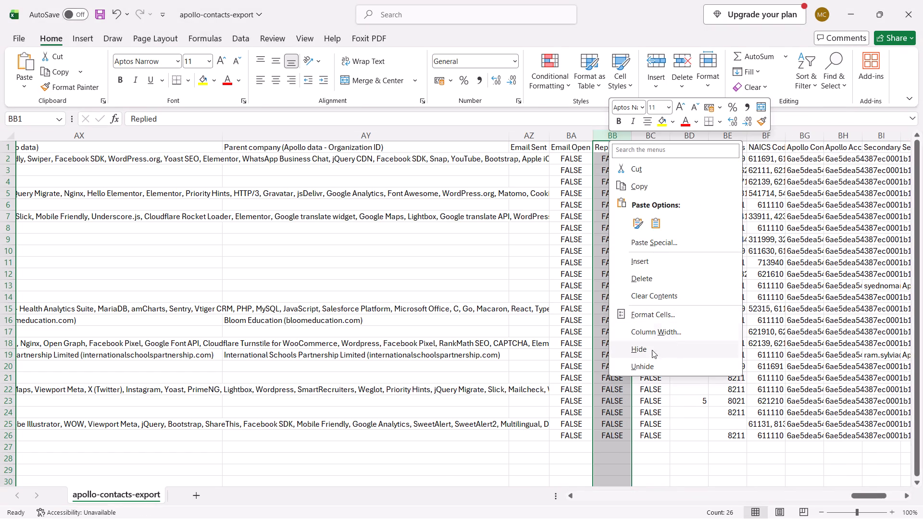
{"action": "left_click", "coordinate": [646, 275]}
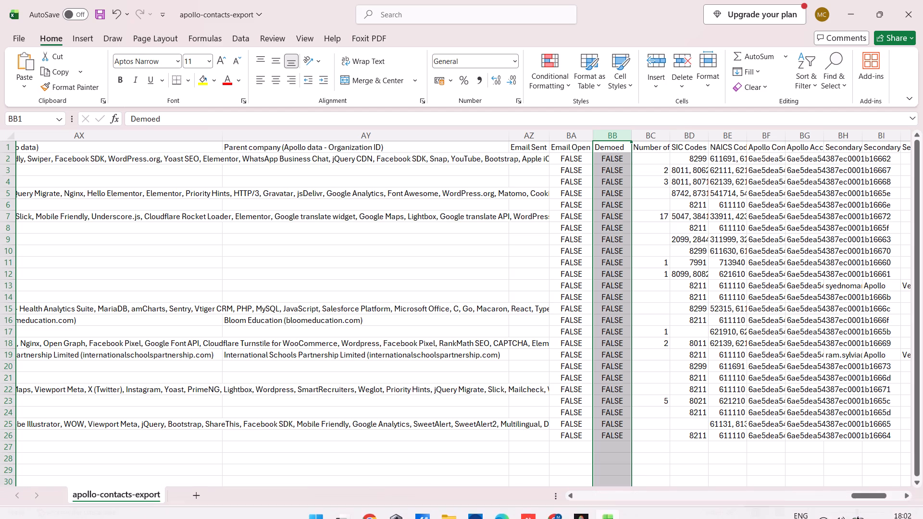
{"action": "right_click", "coordinate": [613, 137]}
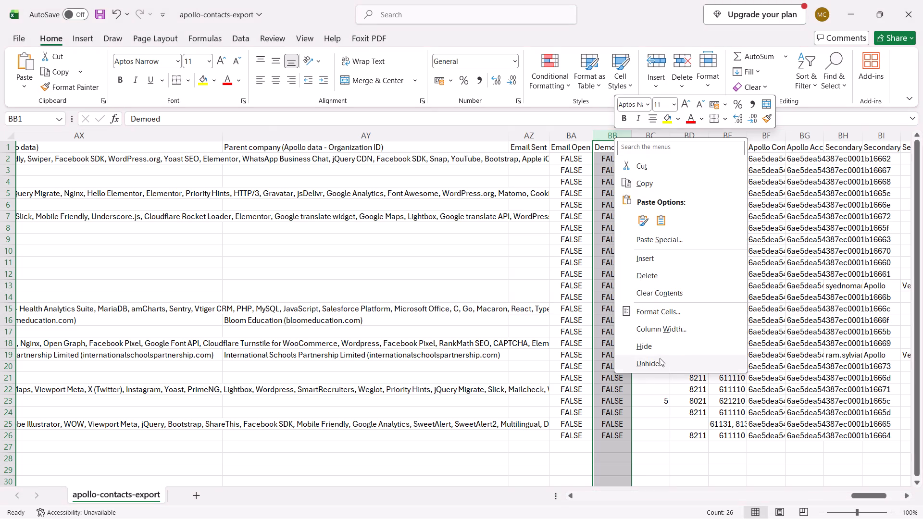
{"action": "left_click", "coordinate": [643, 281]}
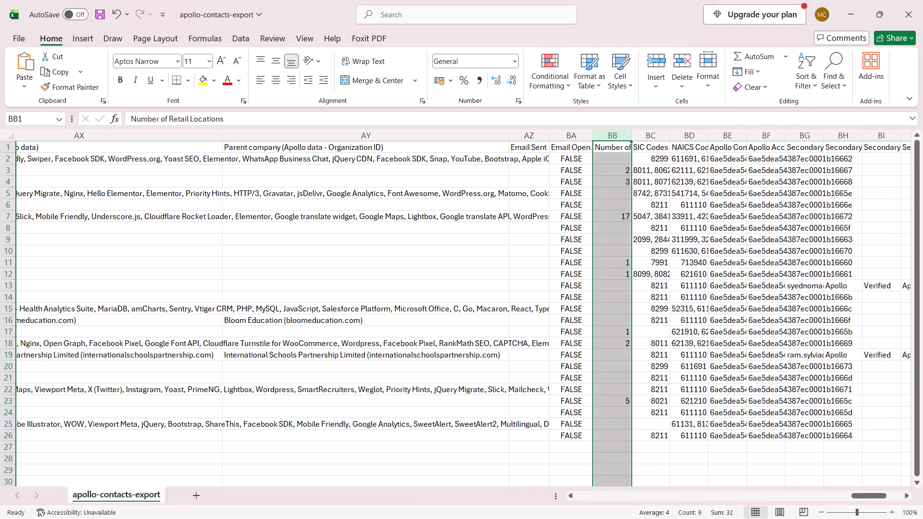
Auto-fit the Number of Retail Locations column to its contents.
{"action": "double_click", "coordinate": [632, 142]}
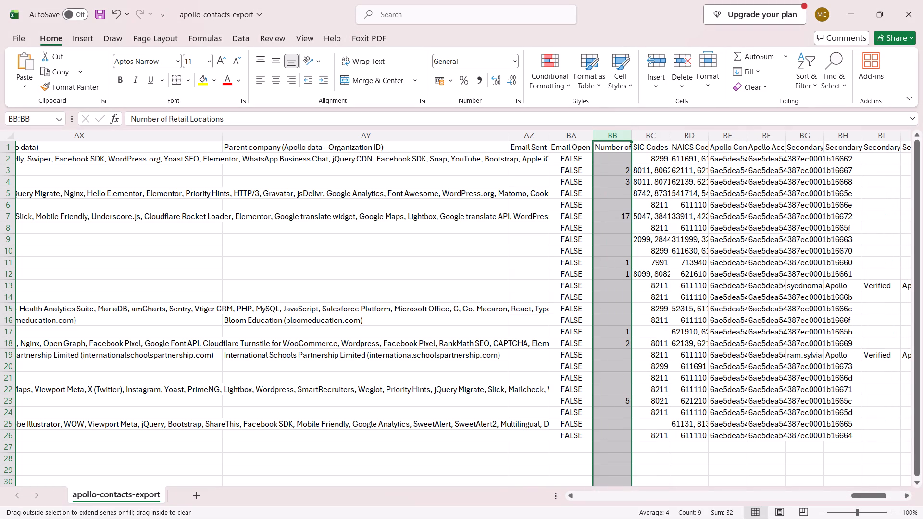
{"action": "double_click", "coordinate": [632, 140]}
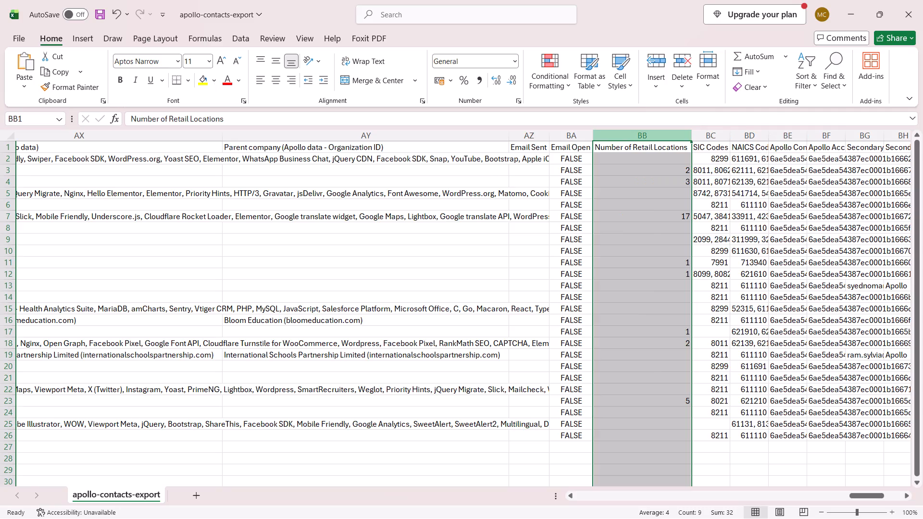
{"action": "right_click", "coordinate": [631, 139]}
{"action": "left_click", "coordinate": [609, 208]}
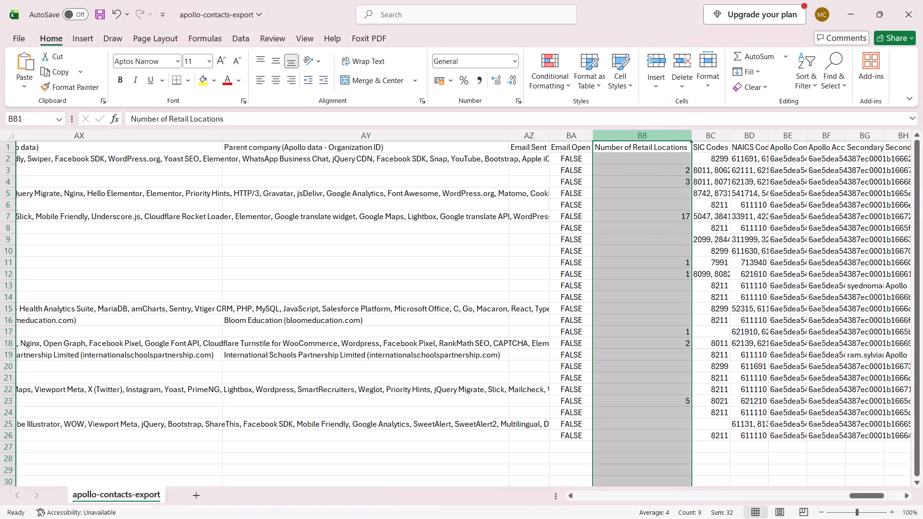
Auto-fit the SIC Codes column and delete it entirely from the sheet.
{"action": "double_click", "coordinate": [731, 136]}
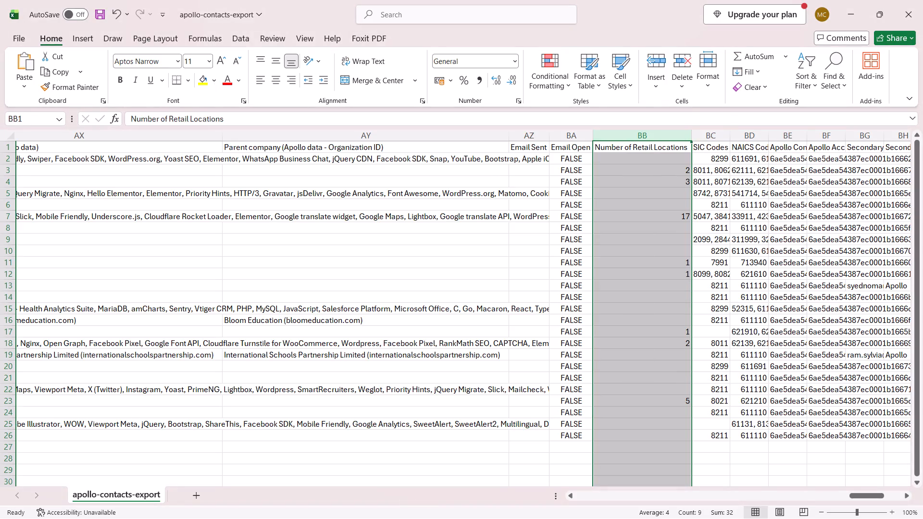
{"action": "left_click", "coordinate": [708, 137]}
{"action": "right_click", "coordinate": [707, 143]}
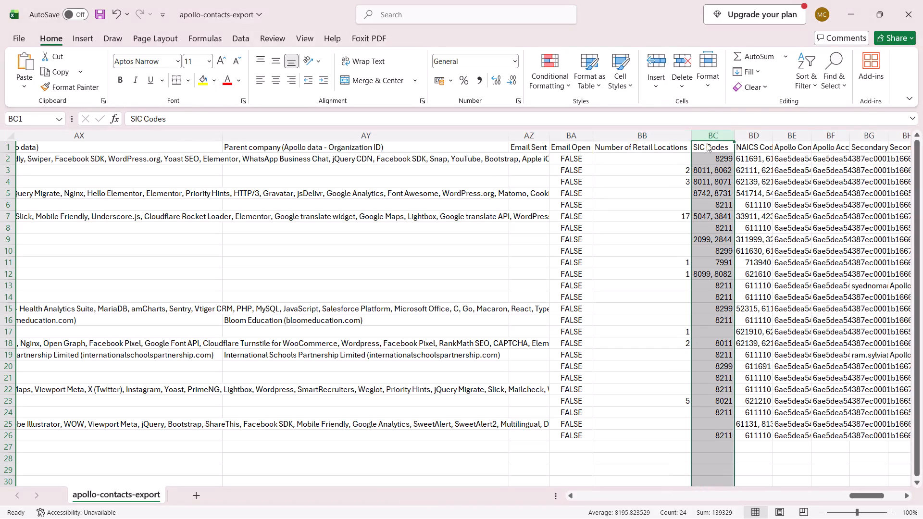
{"action": "left_click", "coordinate": [745, 276]}
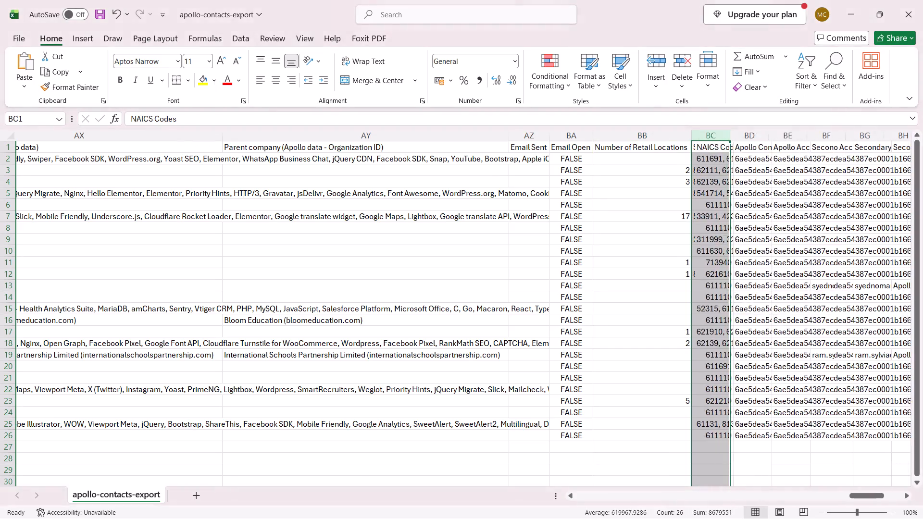
Auto-fit the NAICS Codes column to its contents.
{"action": "double_click", "coordinate": [729, 134]}
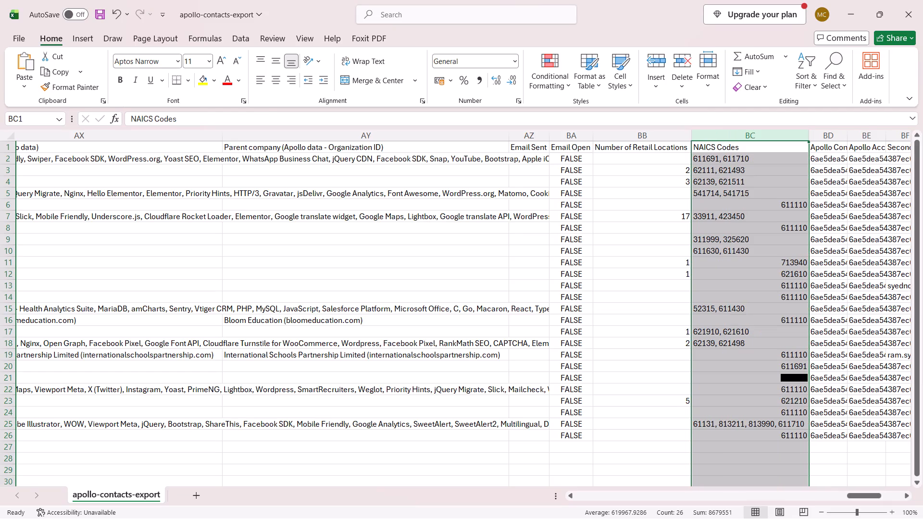
{"action": "right_click", "coordinate": [722, 135]}
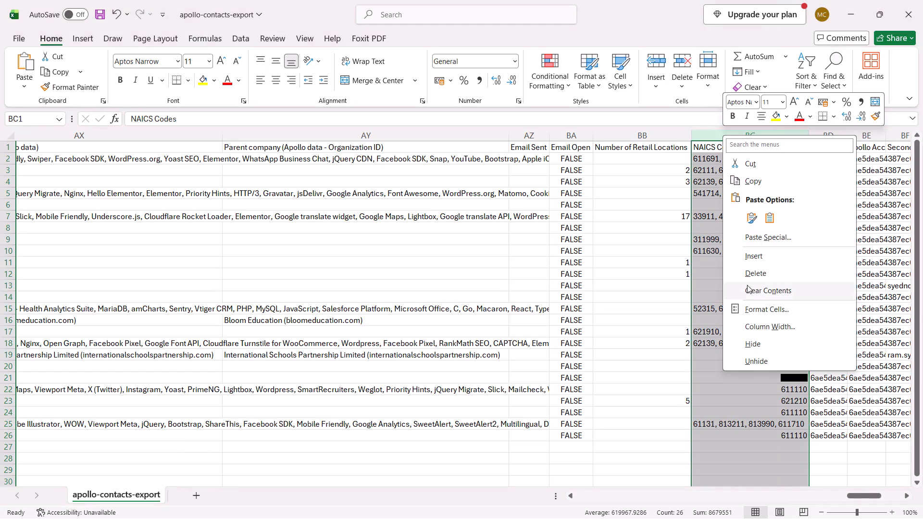
{"action": "left_click", "coordinate": [701, 303]}
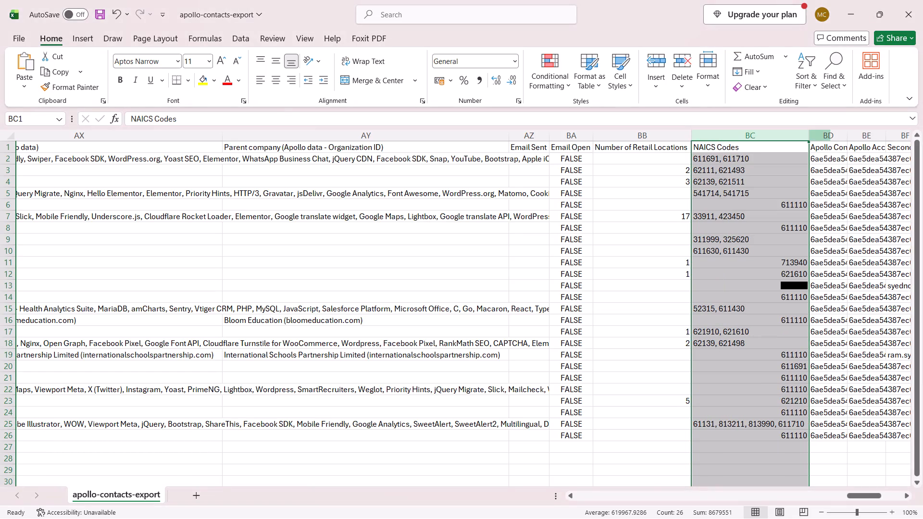
Auto-fit the Apollo Contact Id and Apollo Account Id columns and delete both from the sheet.
{"action": "double_click", "coordinate": [846, 137]}
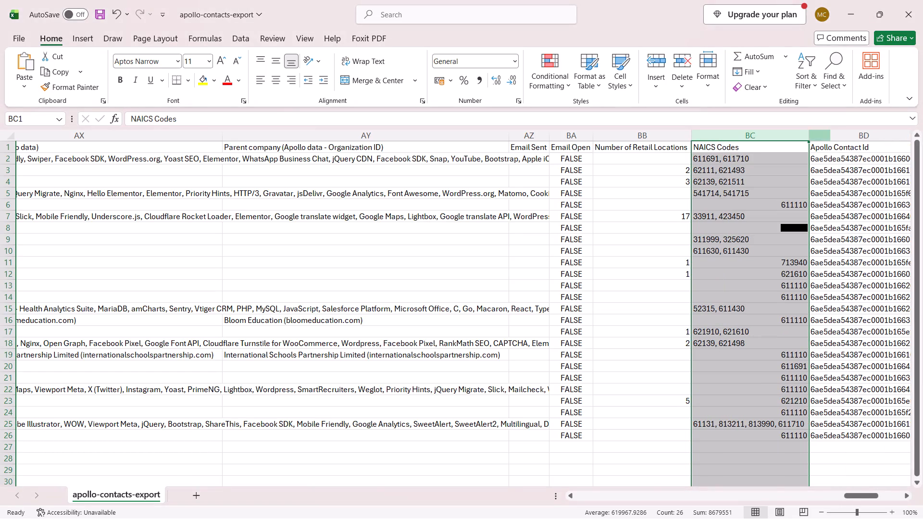
{"action": "scroll", "coordinate": [848, 214], "scroll_direction": "left", "scroll_amount": 6}
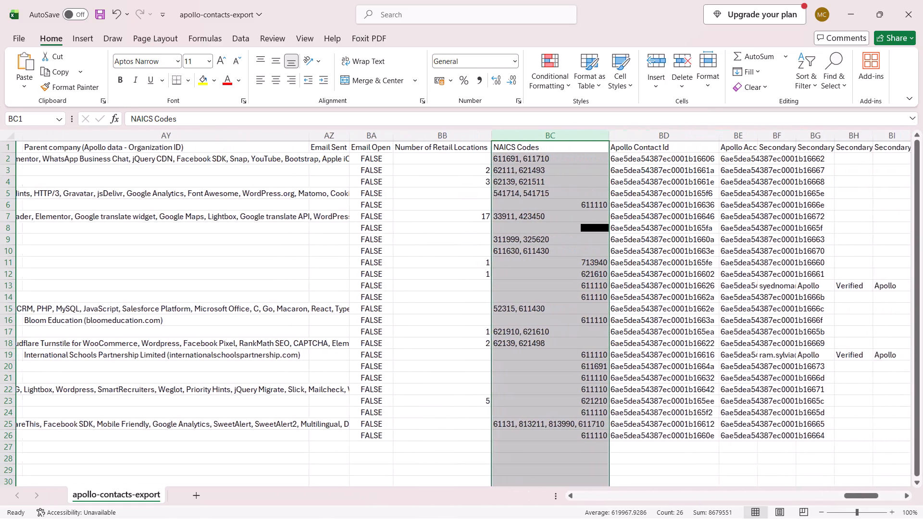
{"action": "left_click", "coordinate": [622, 176]}
{"action": "left_click", "coordinate": [631, 134]}
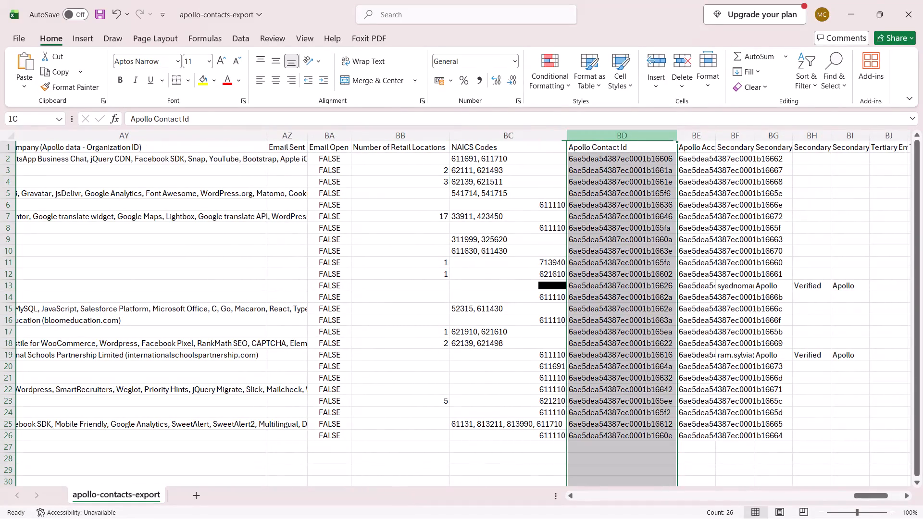
{"action": "double_click", "coordinate": [719, 135]}
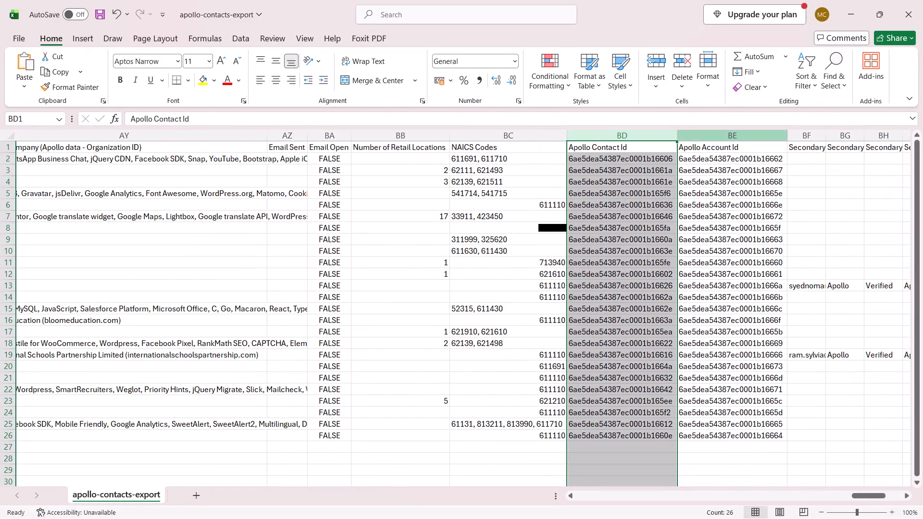
{"action": "right_click", "coordinate": [641, 136]}
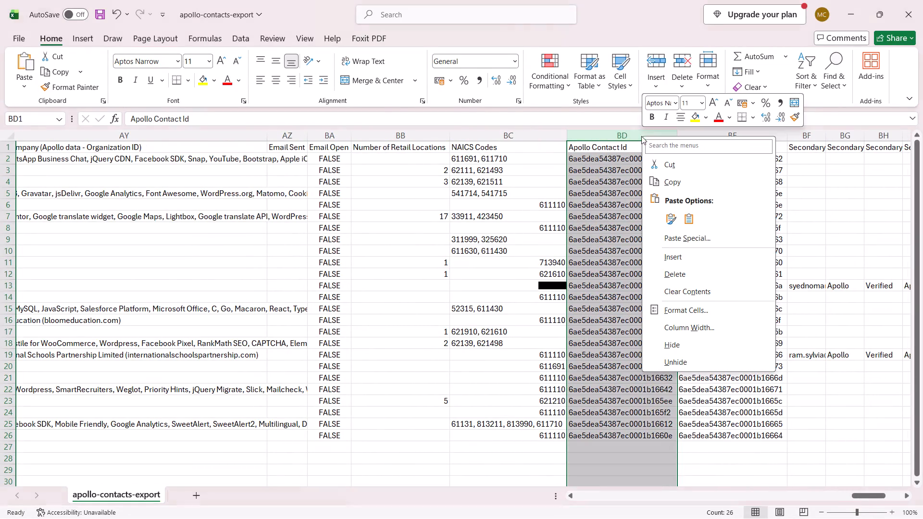
{"action": "left_click", "coordinate": [674, 269]}
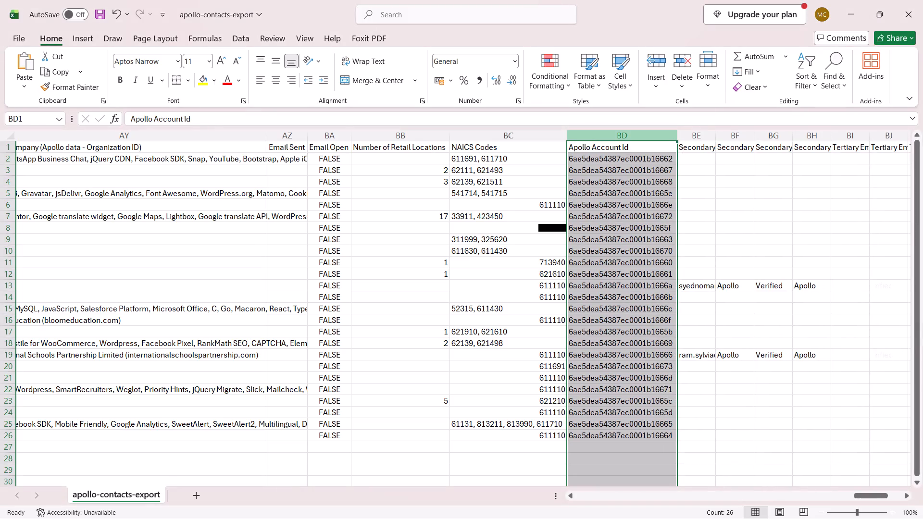
{"action": "right_click", "coordinate": [645, 140]}
{"action": "left_click", "coordinate": [666, 276]}
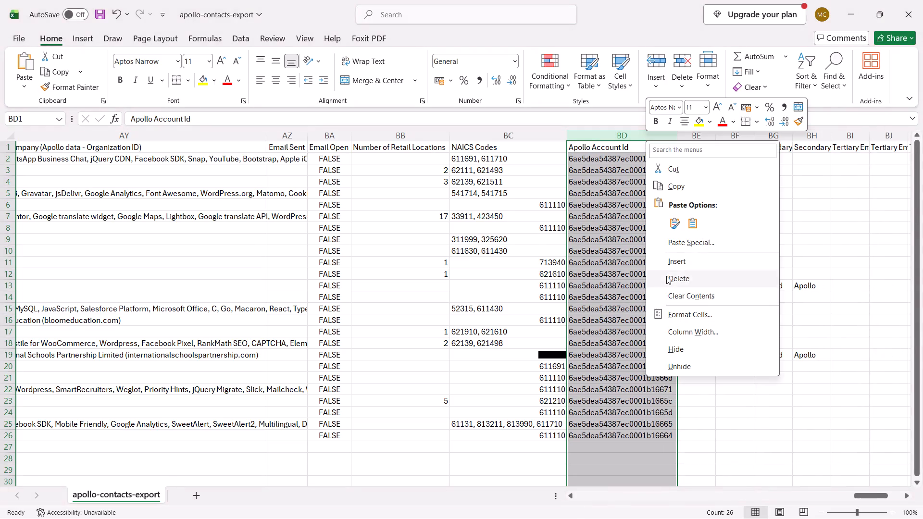
Auto-fit the Secondary Email column to its contents.
{"action": "double_click", "coordinate": [606, 136]}
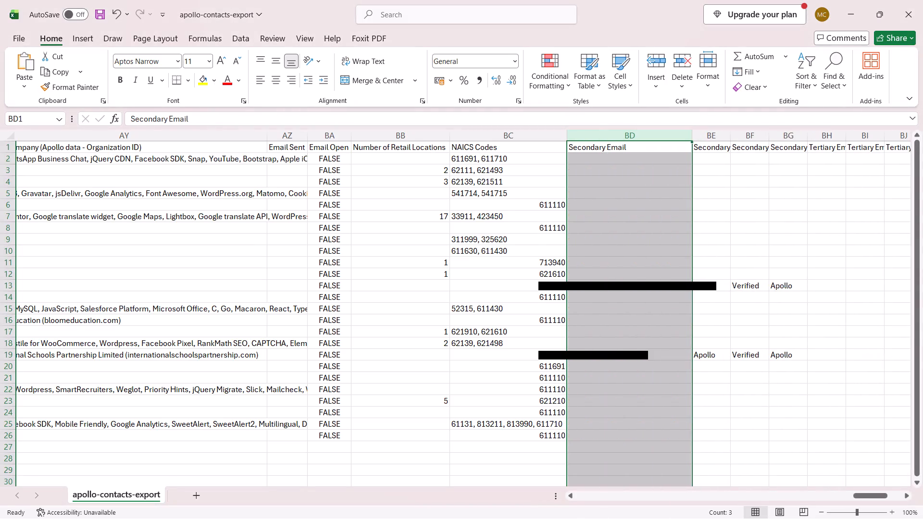
{"action": "left_click", "coordinate": [694, 188]}
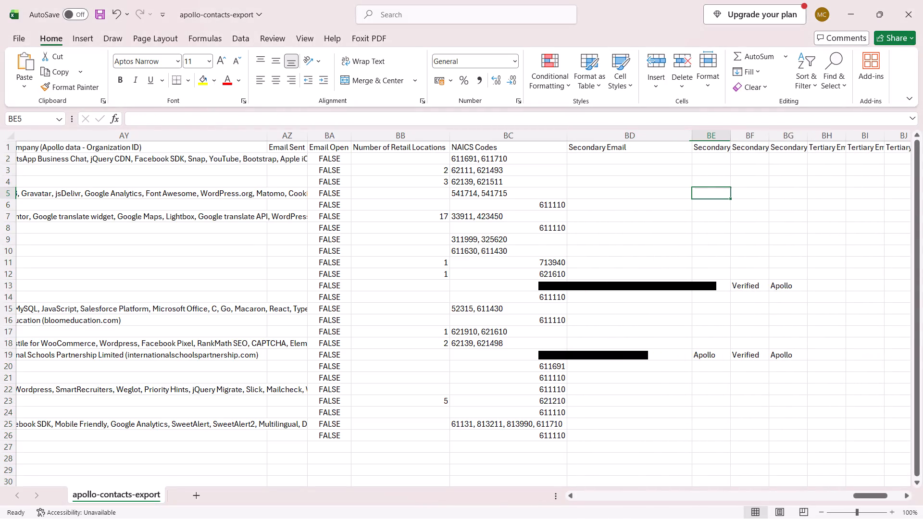
Auto-fit the Secondary Email Source column and delete it entirely from the sheet.
{"action": "double_click", "coordinate": [727, 135]}
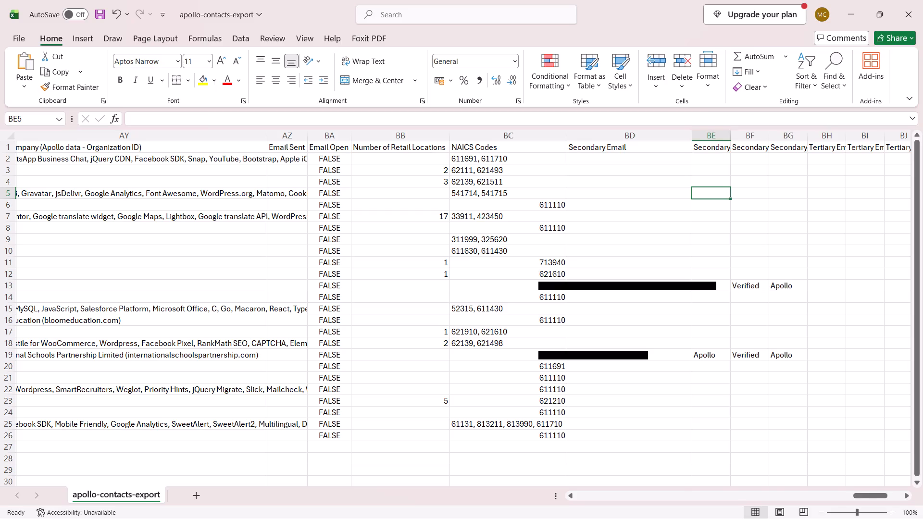
{"action": "left_click", "coordinate": [726, 137]}
{"action": "right_click", "coordinate": [726, 137]}
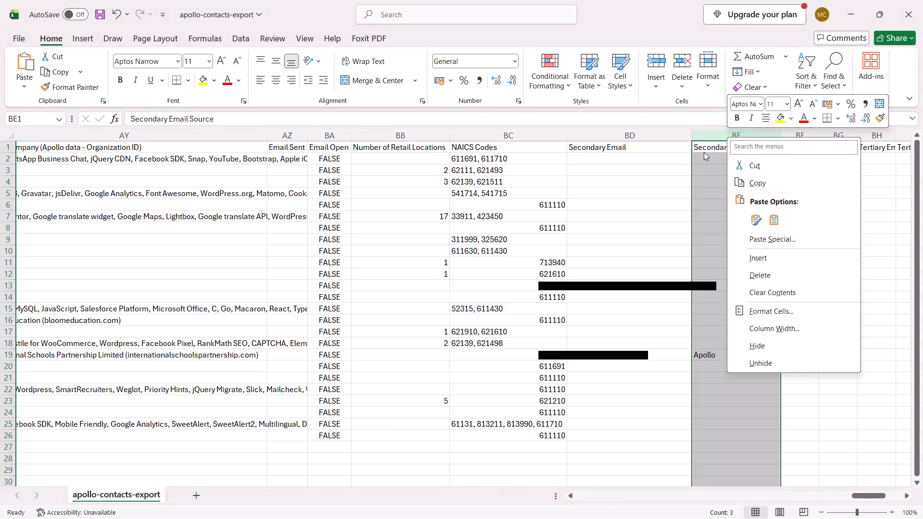
{"action": "left_click", "coordinate": [704, 165]}
{"action": "left_click", "coordinate": [711, 174]}
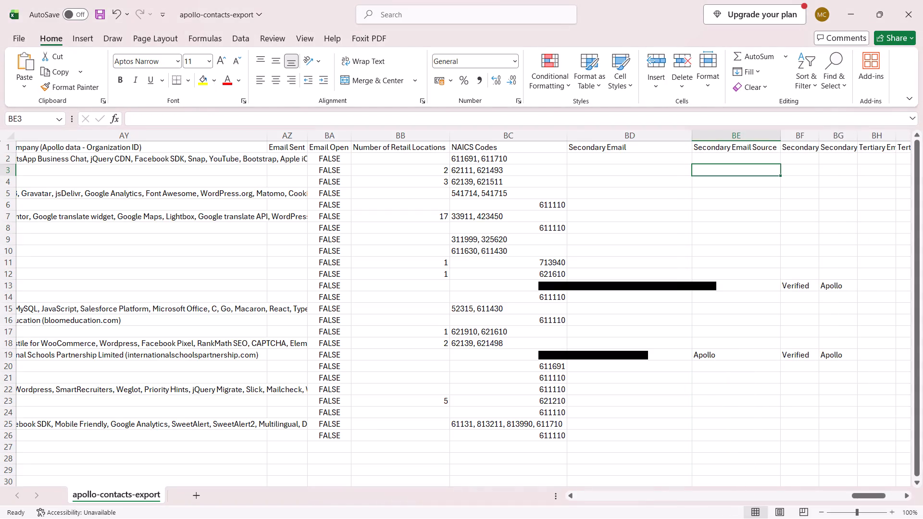
{"action": "left_click", "coordinate": [717, 142]}
{"action": "left_click", "coordinate": [717, 139]}
{"action": "right_click", "coordinate": [717, 139]}
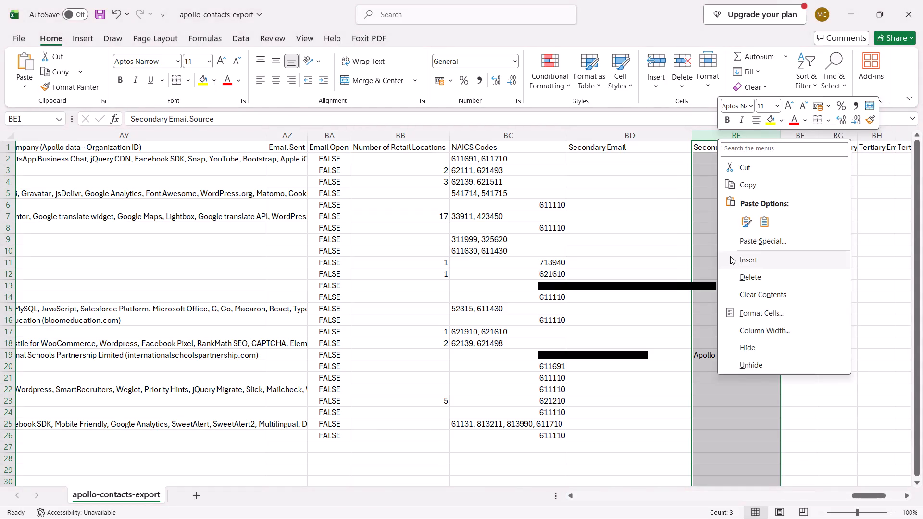
{"action": "left_click", "coordinate": [688, 241]}
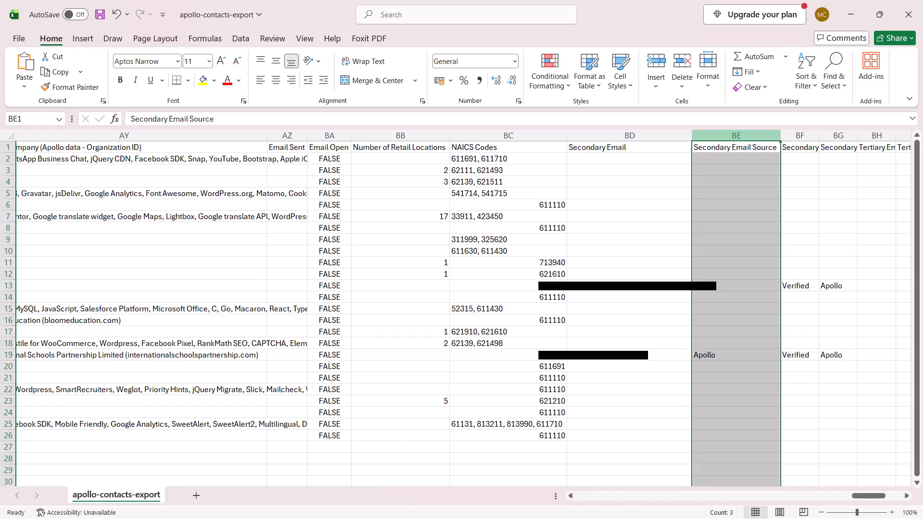
{"action": "right_click", "coordinate": [714, 140]}
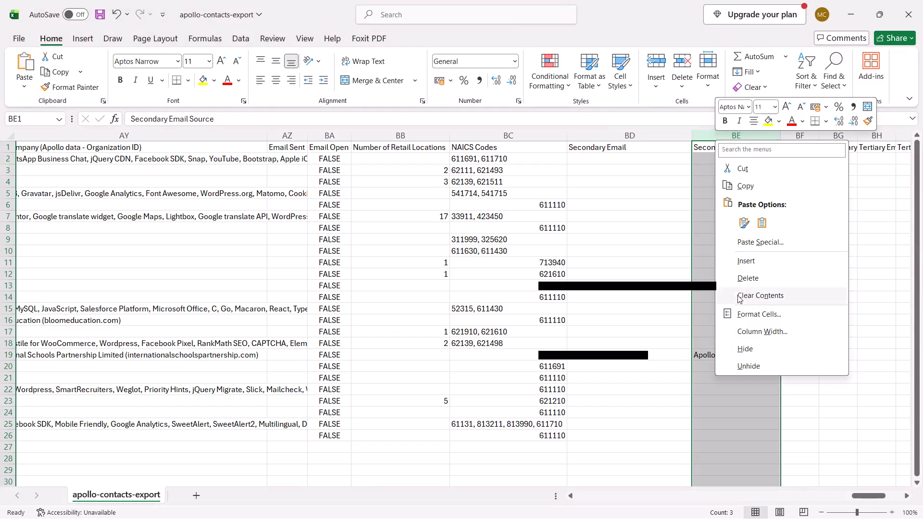
{"action": "left_click", "coordinate": [708, 264]}
{"action": "right_click", "coordinate": [718, 137]}
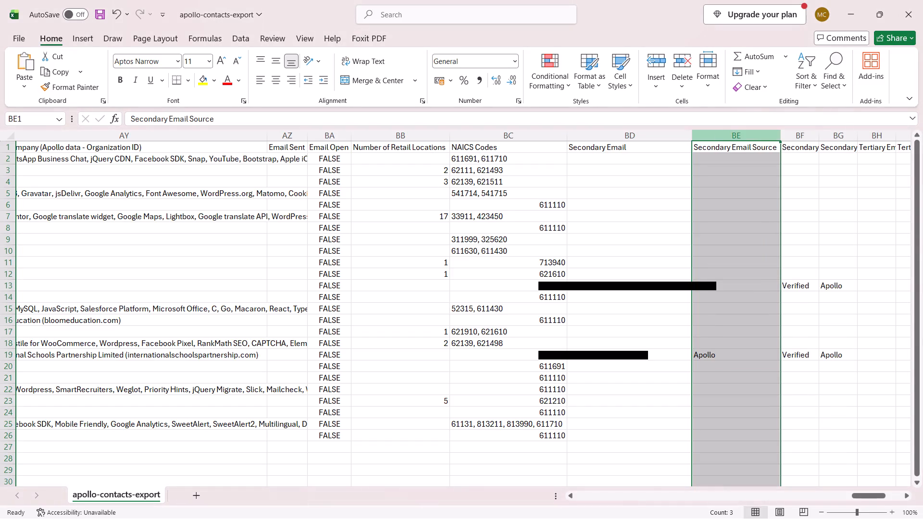
{"action": "left_click", "coordinate": [689, 247]}
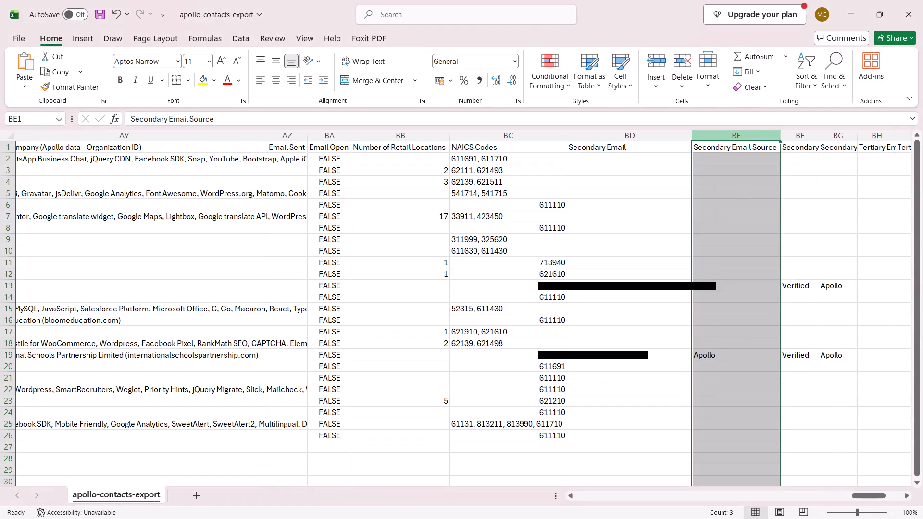
{"action": "right_click", "coordinate": [731, 136]}
{"action": "left_click", "coordinate": [755, 275]}
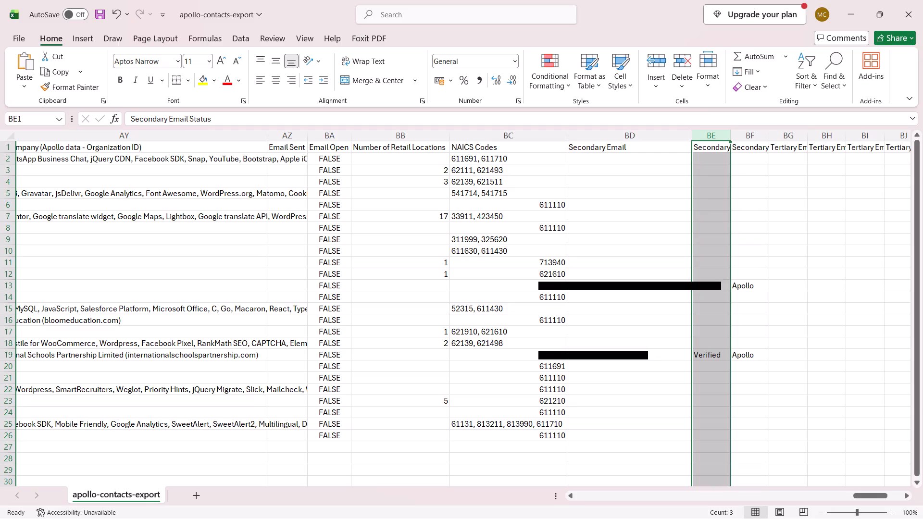
Auto-fit the Secondary Email Status column and delete it entirely from the sheet.
{"action": "double_click", "coordinate": [734, 135]}
{"action": "left_click", "coordinate": [755, 291]}
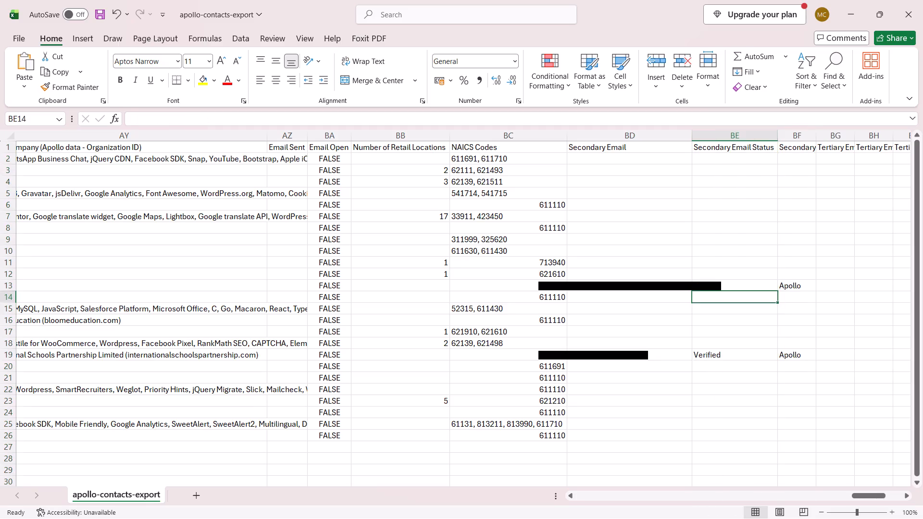
{"action": "left_click", "coordinate": [710, 136]}
{"action": "right_click", "coordinate": [710, 136]}
{"action": "left_click", "coordinate": [694, 253]}
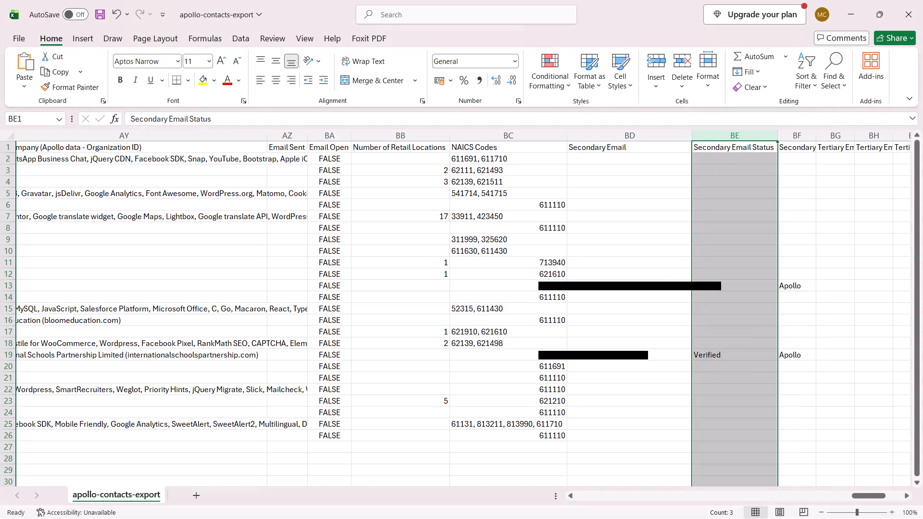
{"action": "right_click", "coordinate": [732, 138]}
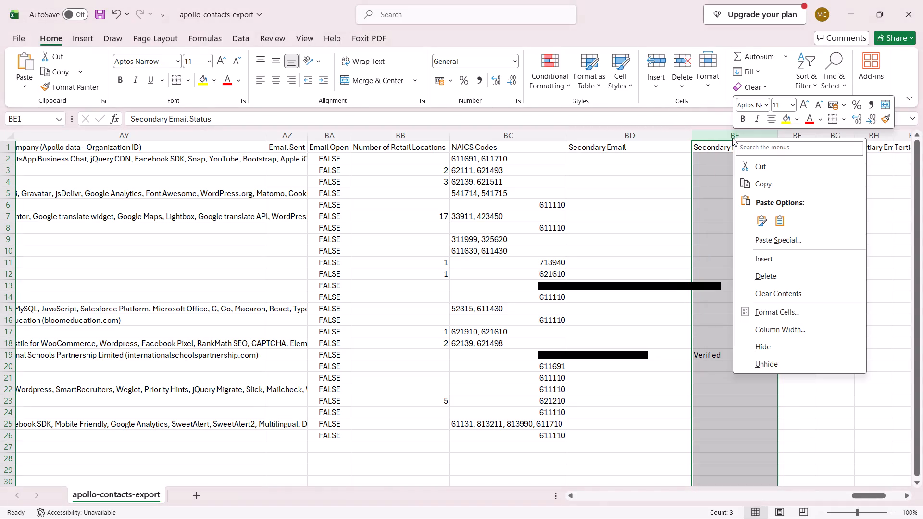
{"action": "left_click", "coordinate": [743, 281]}
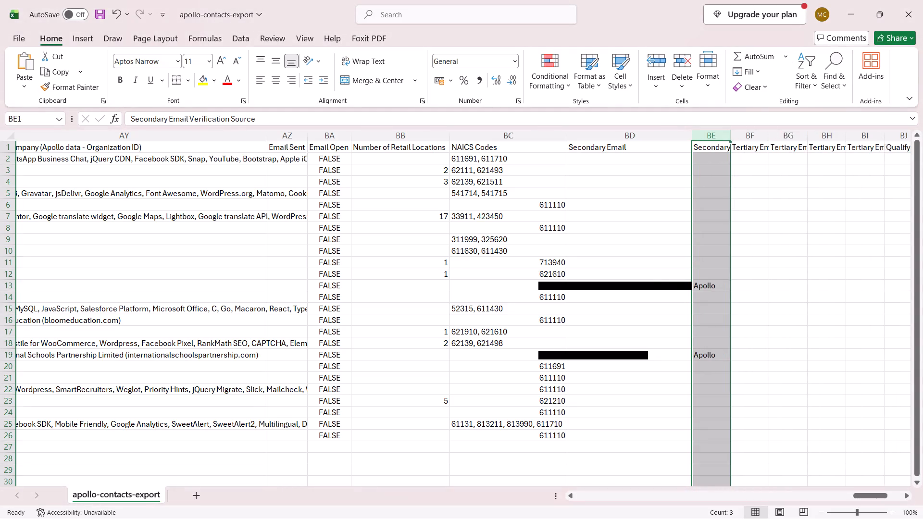
Auto-fit the Secondary Email Verification Source column and delete it entirely from the sheet.
{"action": "left_click", "coordinate": [734, 132]}
{"action": "double_click", "coordinate": [733, 132]}
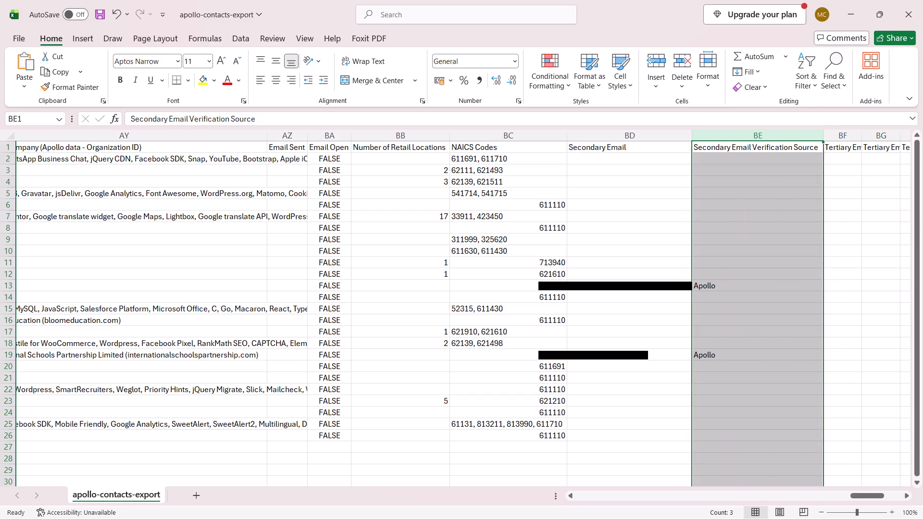
{"action": "right_click", "coordinate": [734, 136]}
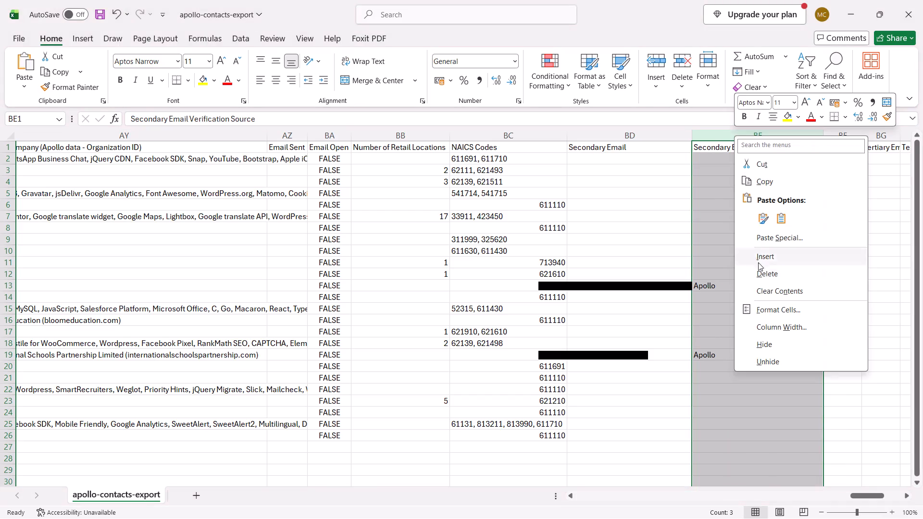
{"action": "left_click", "coordinate": [758, 269]}
Auto-fit the Tertiary Email column to its contents.
{"action": "double_click", "coordinate": [732, 136]}
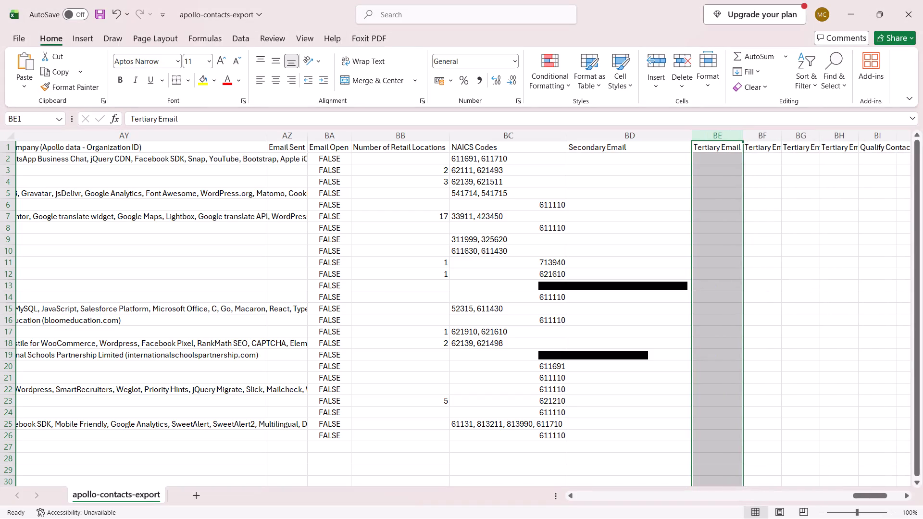
{"action": "left_click", "coordinate": [753, 205]}
Delete the five adjacent columns from Tertiary Email through Qualify Contact.
{"action": "left_click_drag", "start_coordinate": [717, 136], "coordinate": [828, 136]}
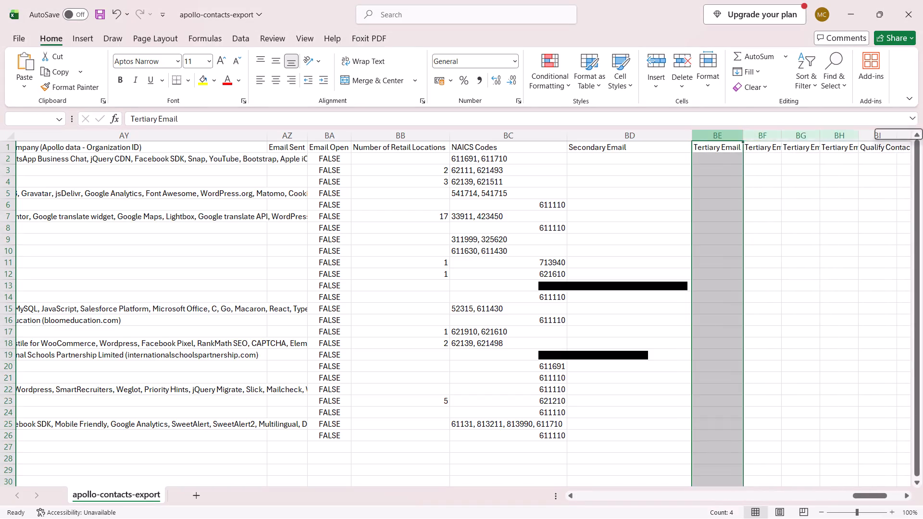
{"action": "left_click_drag", "start_coordinate": [828, 136], "coordinate": [874, 133]}
{"action": "right_click", "coordinate": [839, 136]}
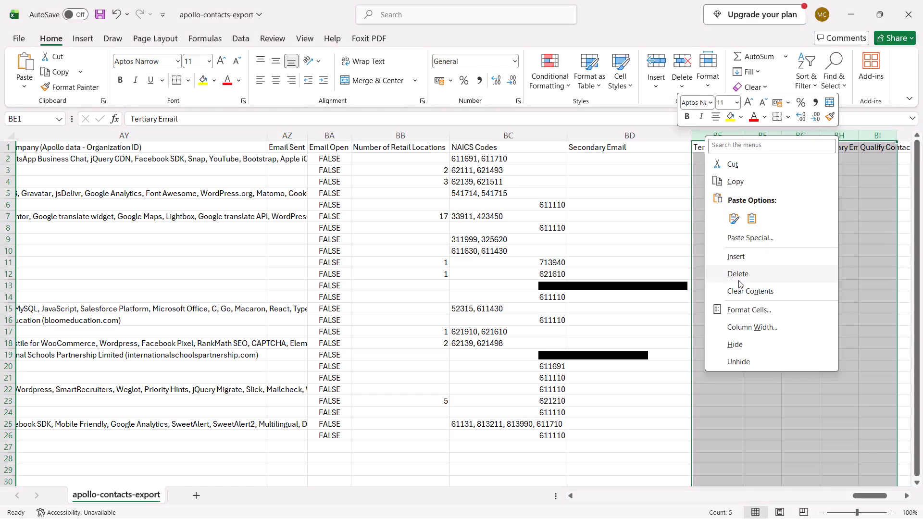
{"action": "left_click", "coordinate": [739, 277]}
{"action": "left_click", "coordinate": [741, 212]}
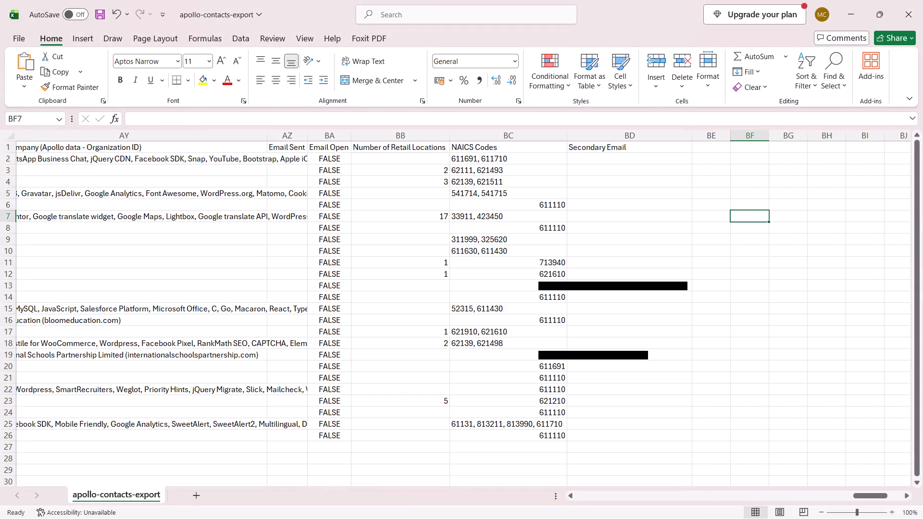
Review the remaining columns from the end of the data back to First Name and across to the phone columns.
{"action": "left_click_drag", "start_coordinate": [872, 494], "coordinate": [906, 485]}
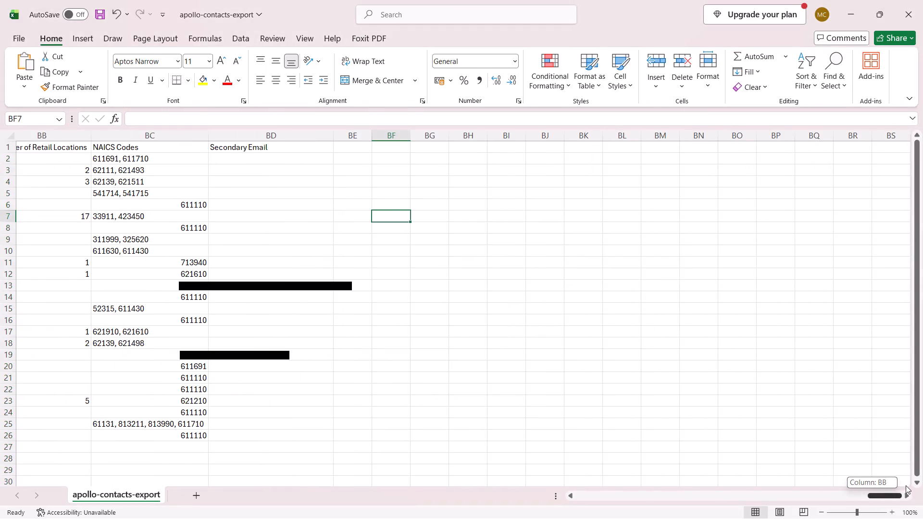
{"action": "left_click_drag", "start_coordinate": [906, 485], "coordinate": [392, 491]}
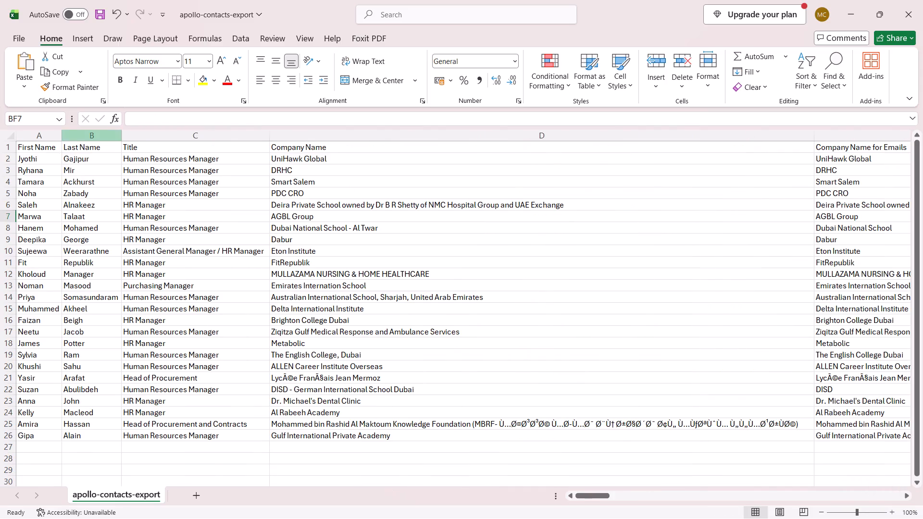
{"action": "left_click", "coordinate": [73, 133]}
{"action": "left_click", "coordinate": [187, 161]}
{"action": "left_click", "coordinate": [335, 146]}
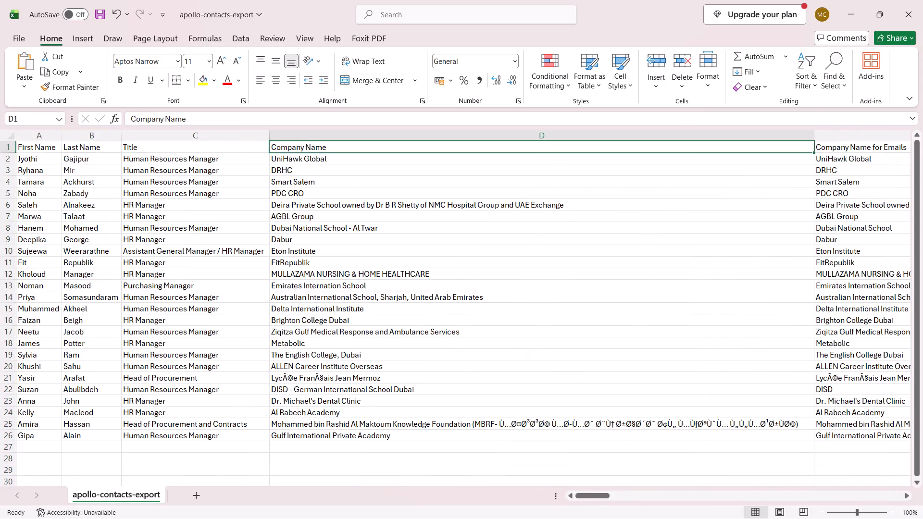
{"action": "left_click_drag", "start_coordinate": [598, 493], "coordinate": [617, 491]}
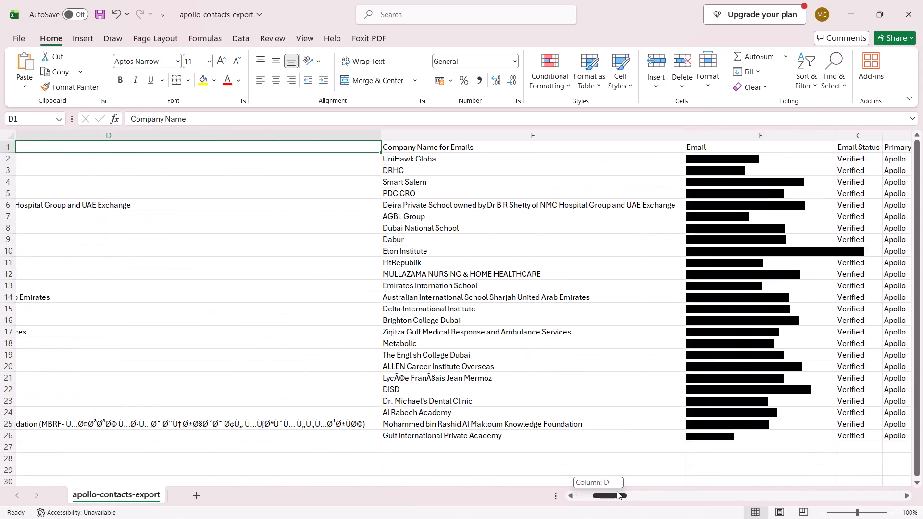
{"action": "left_click_drag", "start_coordinate": [617, 491], "coordinate": [619, 491]}
{"action": "scroll", "coordinate": [499, 216], "scroll_direction": "up", "scroll_amount": 4}
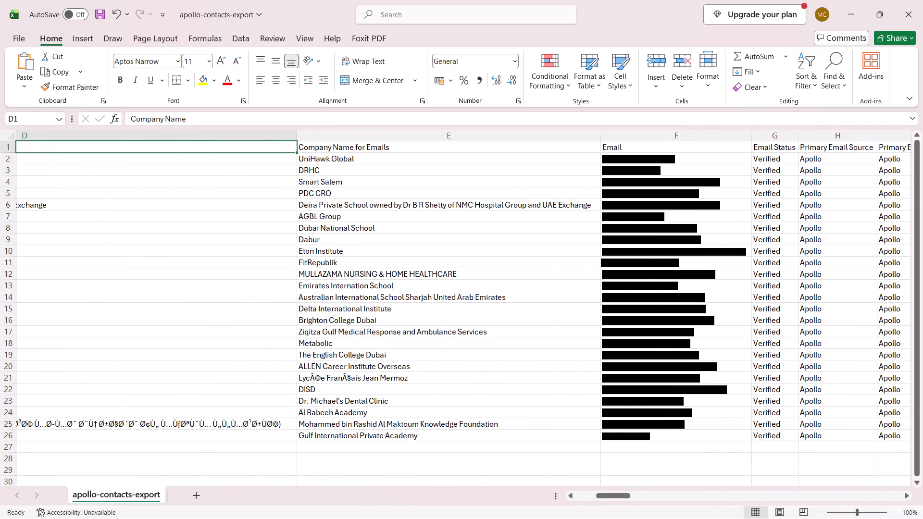
{"action": "left_click_drag", "start_coordinate": [612, 494], "coordinate": [614, 494]}
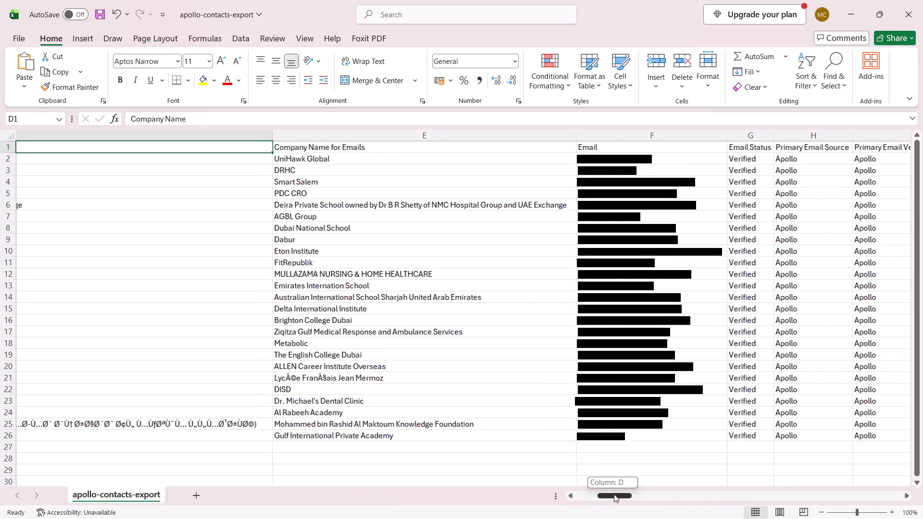
{"action": "left_click_drag", "start_coordinate": [614, 494], "coordinate": [621, 495]}
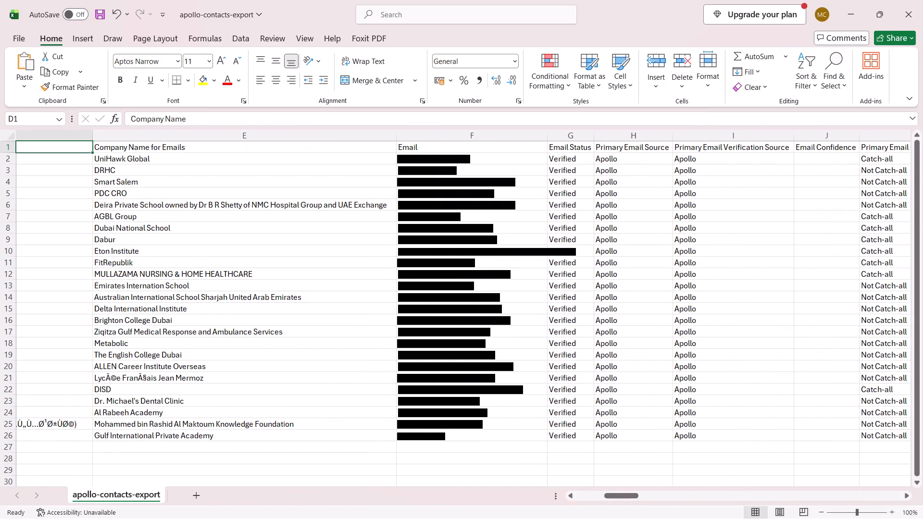
{"action": "left_click_drag", "start_coordinate": [627, 496], "coordinate": [634, 495]}
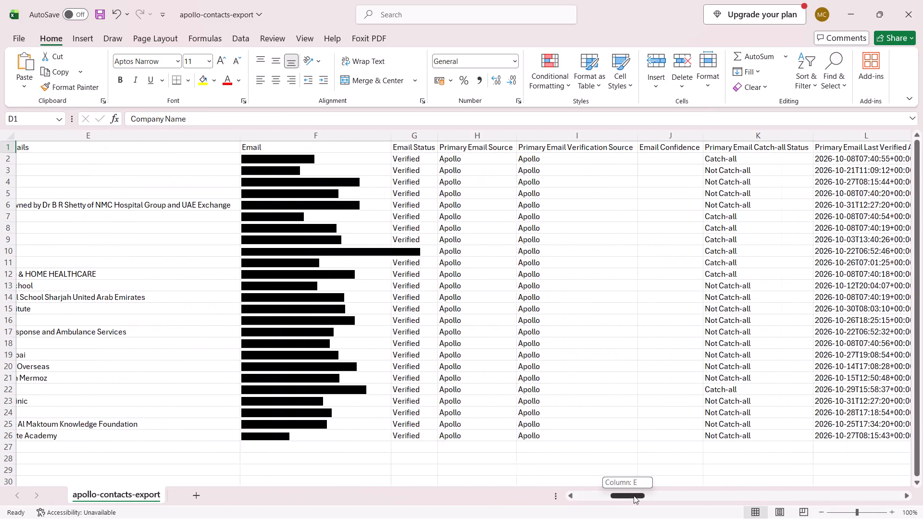
{"action": "left_click_drag", "start_coordinate": [634, 495], "coordinate": [650, 495]}
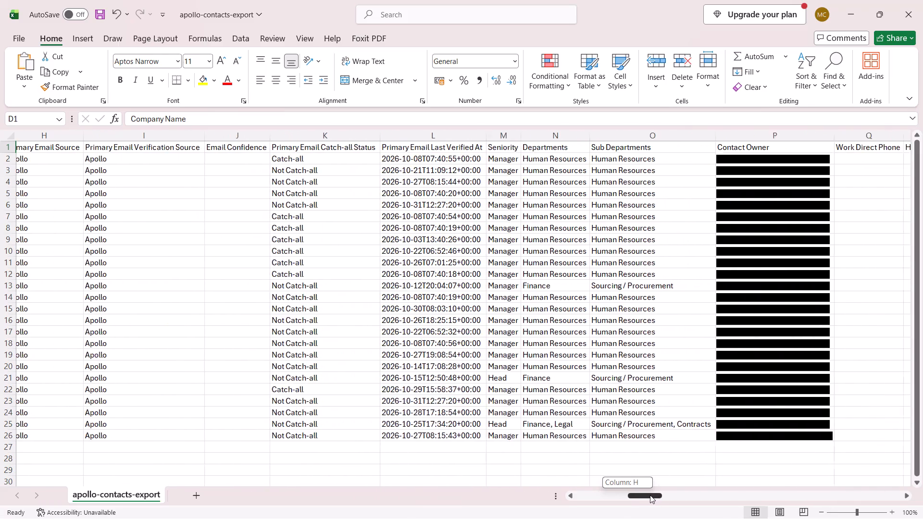
{"action": "left_click_drag", "start_coordinate": [650, 495], "coordinate": [656, 495]}
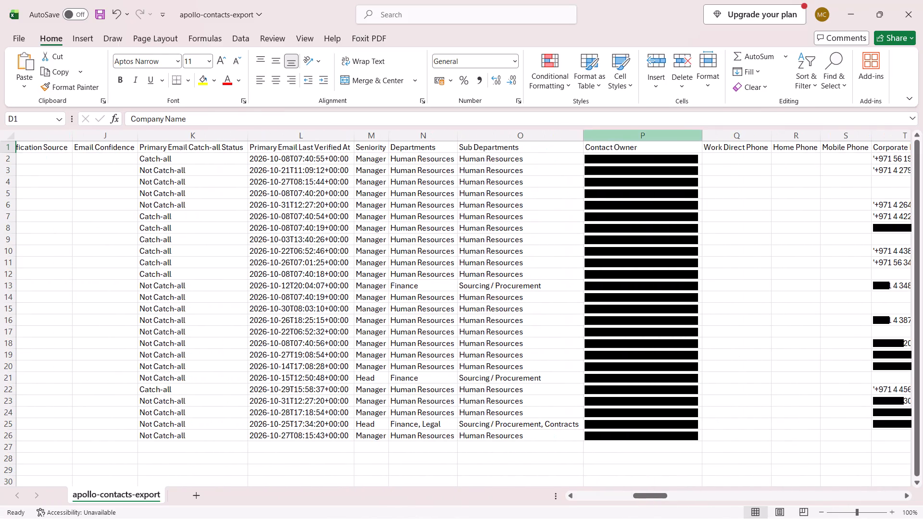
Delete the Contact Owner, Work Direct Phone, Home Phone and Mobile Phone columns.
{"action": "left_click", "coordinate": [629, 139]}
{"action": "right_click", "coordinate": [629, 139]}
{"action": "left_click", "coordinate": [647, 278]}
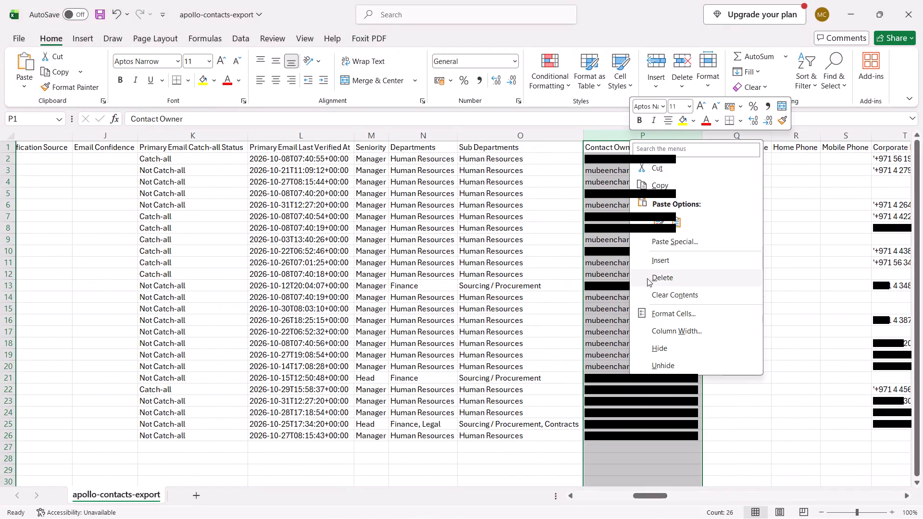
{"action": "right_click", "coordinate": [625, 132]}
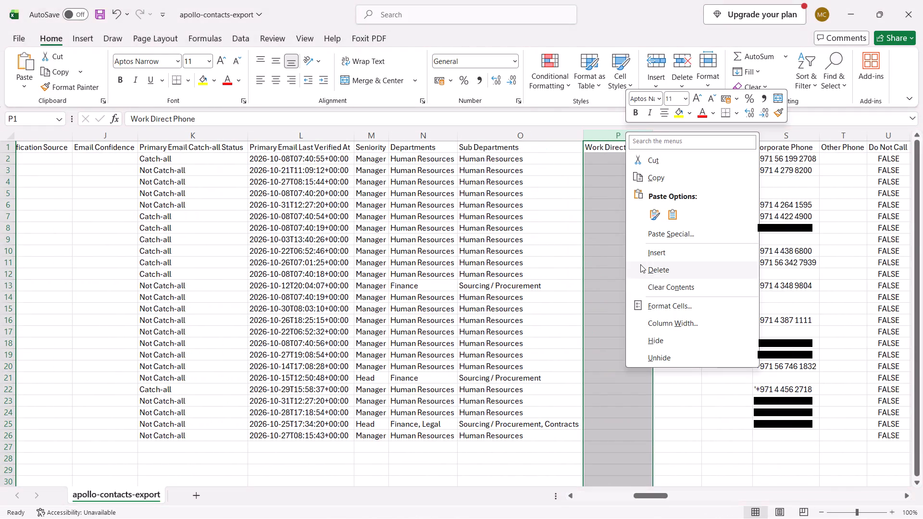
{"action": "left_click", "coordinate": [640, 265]}
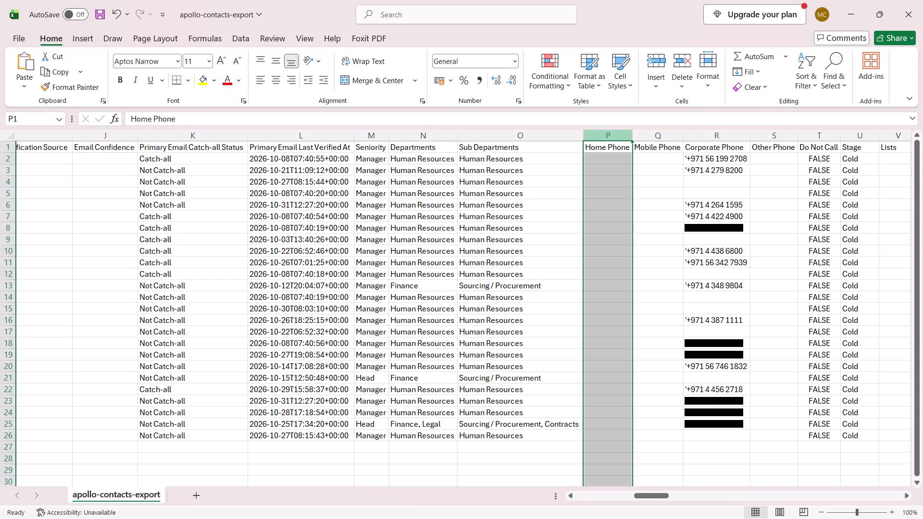
{"action": "right_click", "coordinate": [614, 138]}
{"action": "left_click", "coordinate": [628, 276]}
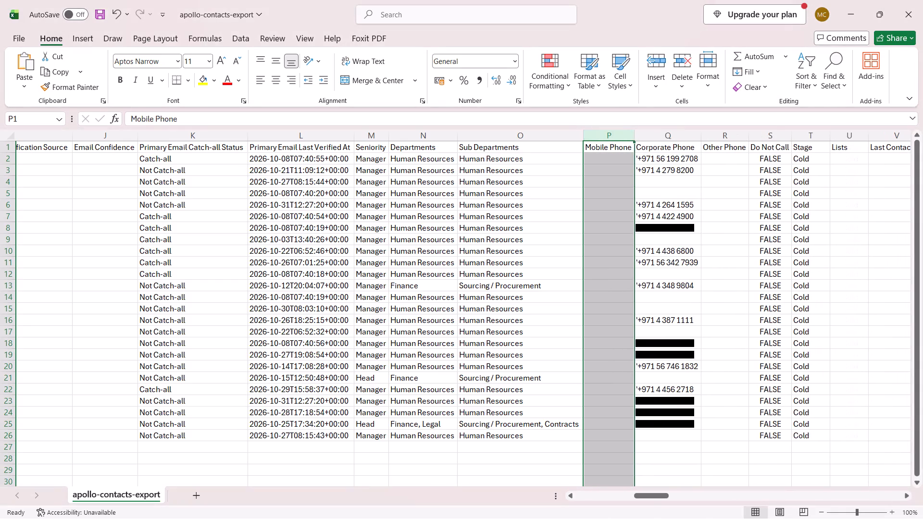
{"action": "right_click", "coordinate": [614, 135]}
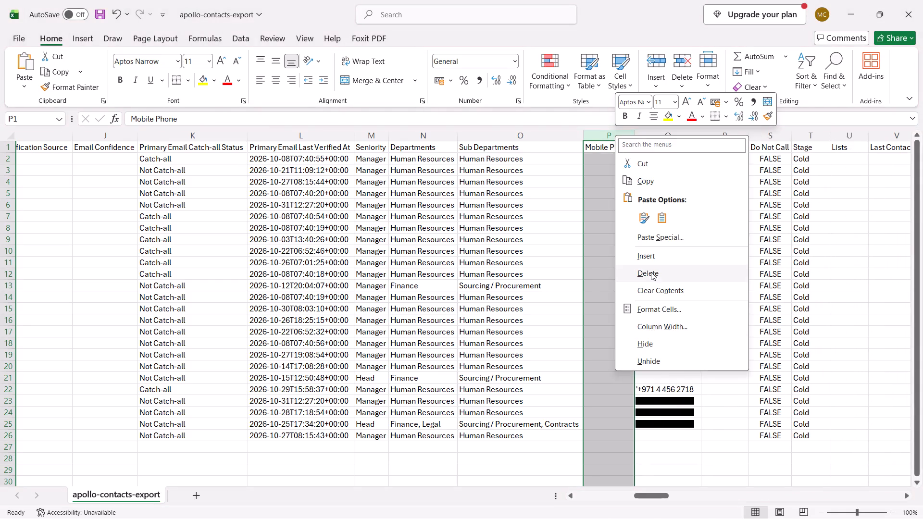
{"action": "left_click", "coordinate": [651, 272]}
Cut the Corporate Phone column and paste it over the Email Status column, directly after Email.
{"action": "right_click", "coordinate": [615, 138]}
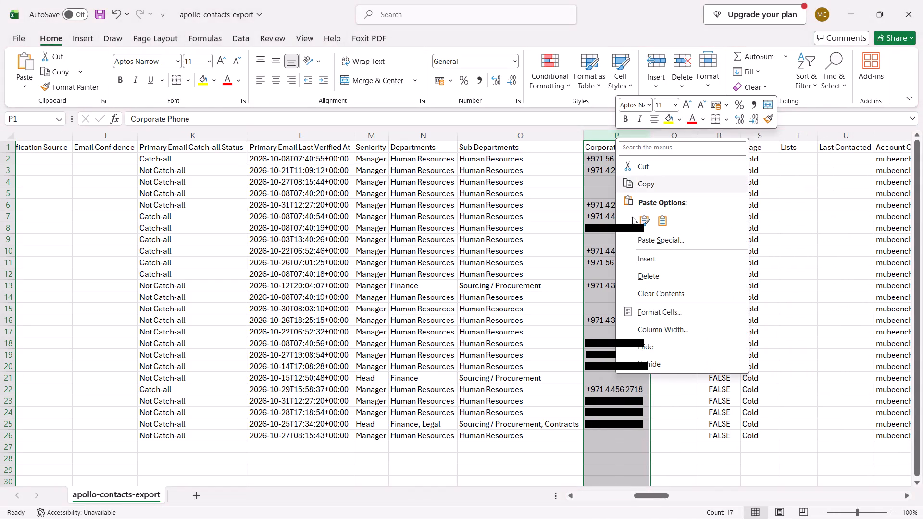
{"action": "left_click", "coordinate": [632, 167]}
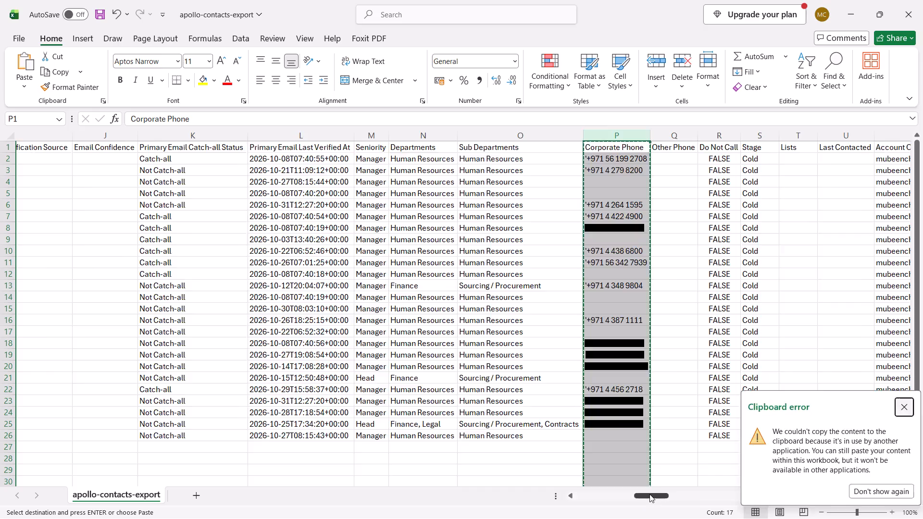
{"action": "left_click_drag", "start_coordinate": [649, 494], "coordinate": [574, 482]}
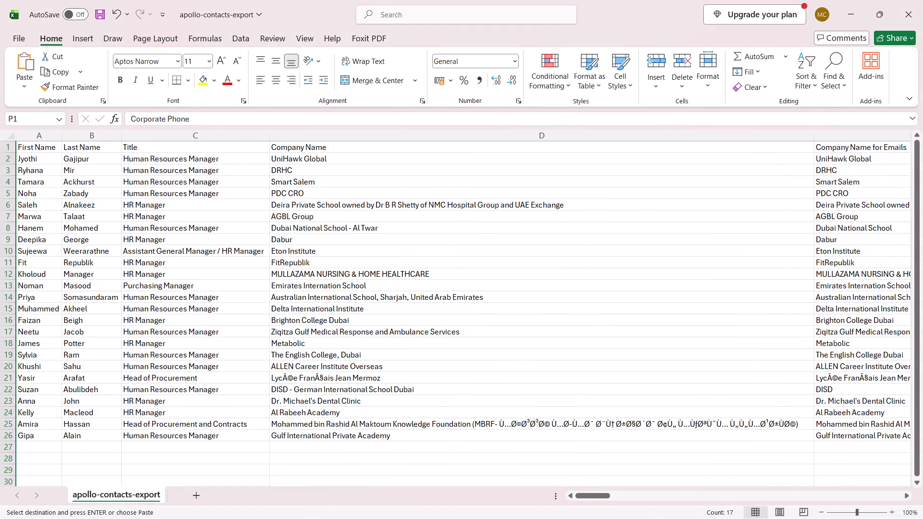
{"action": "left_click_drag", "start_coordinate": [598, 494], "coordinate": [626, 494]}
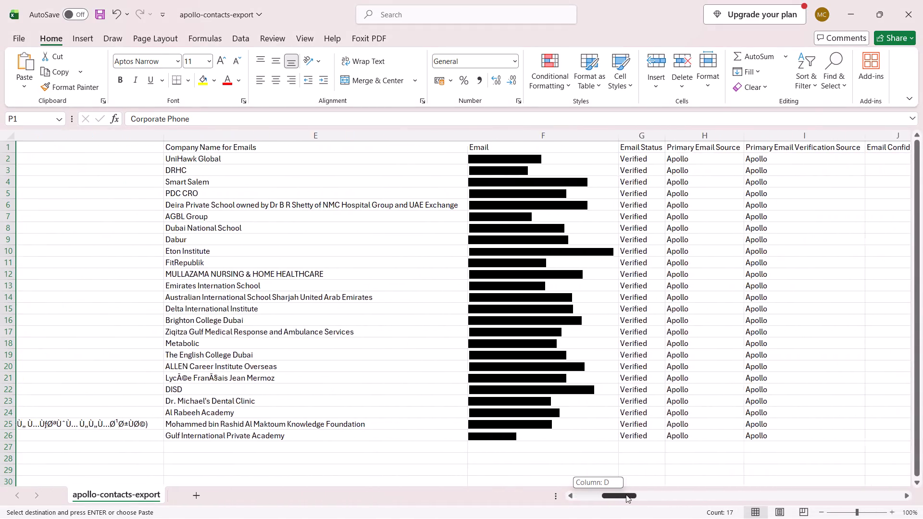
{"action": "left_click_drag", "start_coordinate": [626, 494], "coordinate": [633, 494]}
{"action": "left_click", "coordinate": [423, 139]}
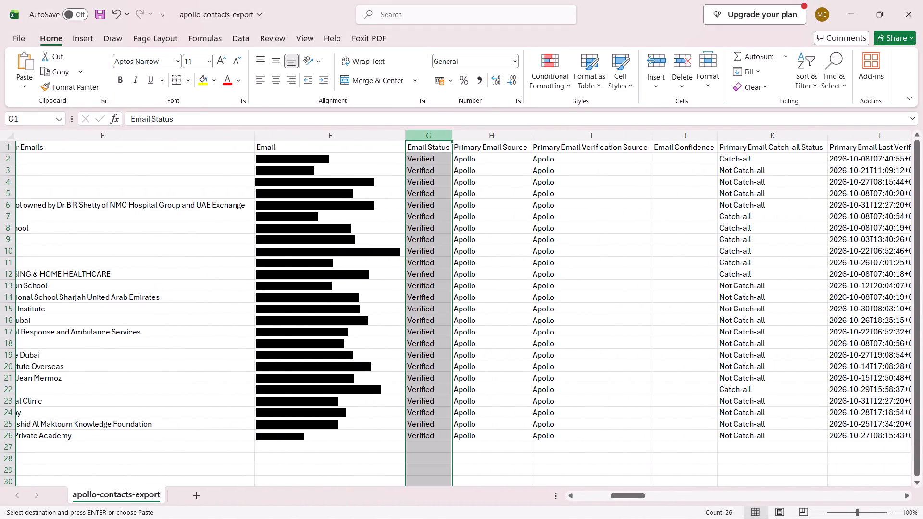
{"action": "right_click", "coordinate": [423, 139]}
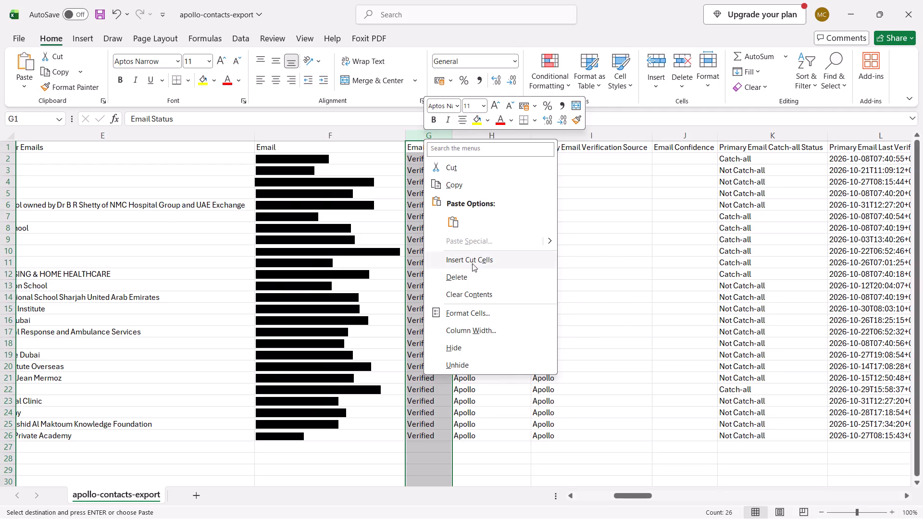
{"action": "left_click", "coordinate": [459, 220]}
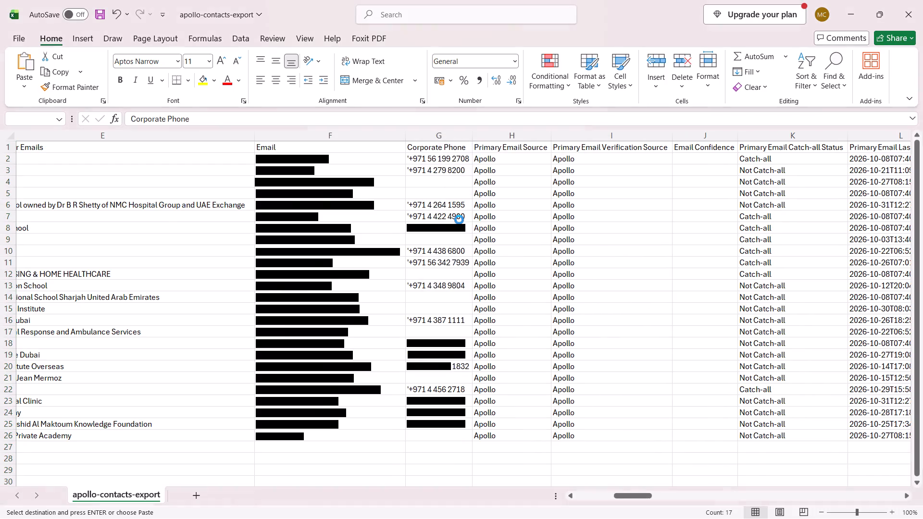
{"action": "left_click", "coordinate": [571, 470]}
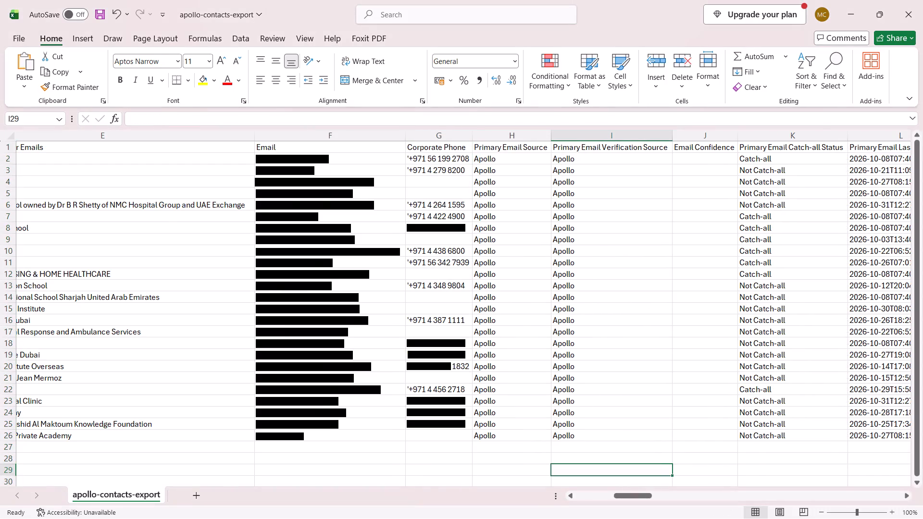
Delete the four adjacent columns from Primary Email Source through Primary Email Catch-all Status.
{"action": "left_click", "coordinate": [524, 135]}
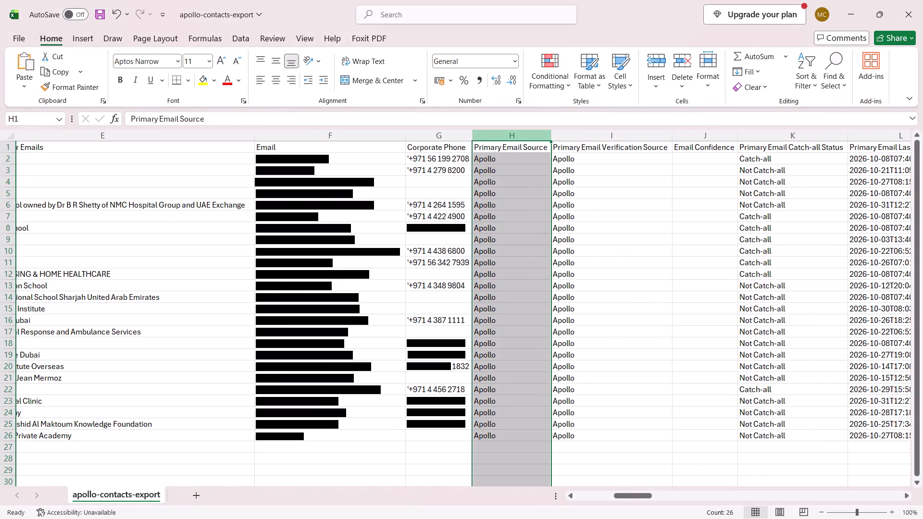
{"action": "left_click_drag", "start_coordinate": [524, 135], "coordinate": [775, 147]}
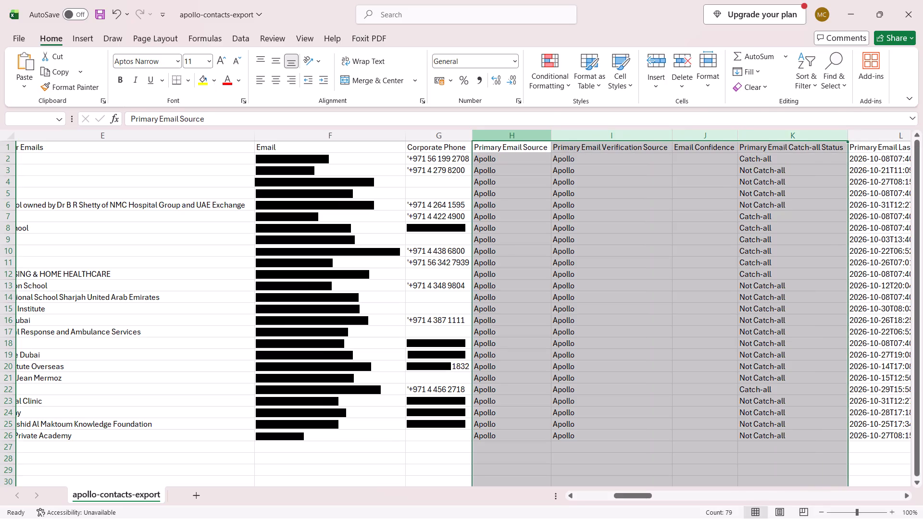
{"action": "right_click", "coordinate": [692, 137]}
{"action": "left_click", "coordinate": [717, 268]}
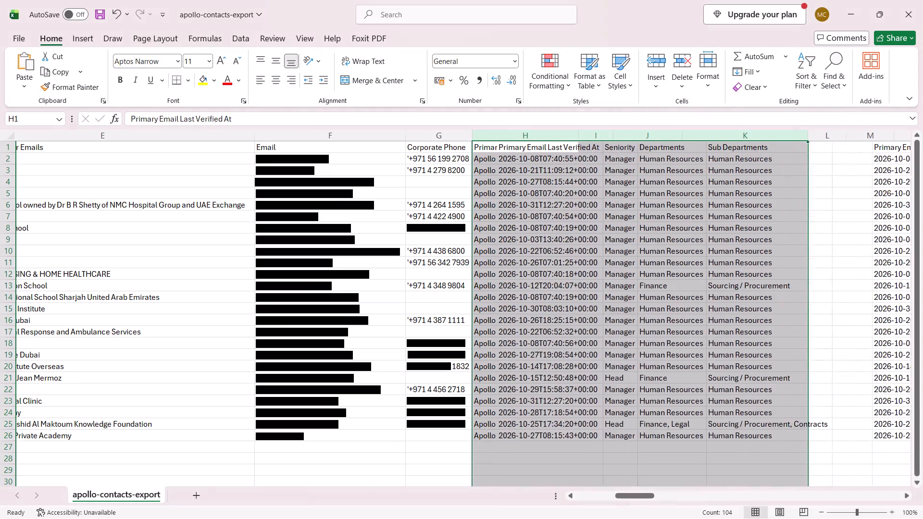
{"action": "left_click", "coordinate": [526, 194]}
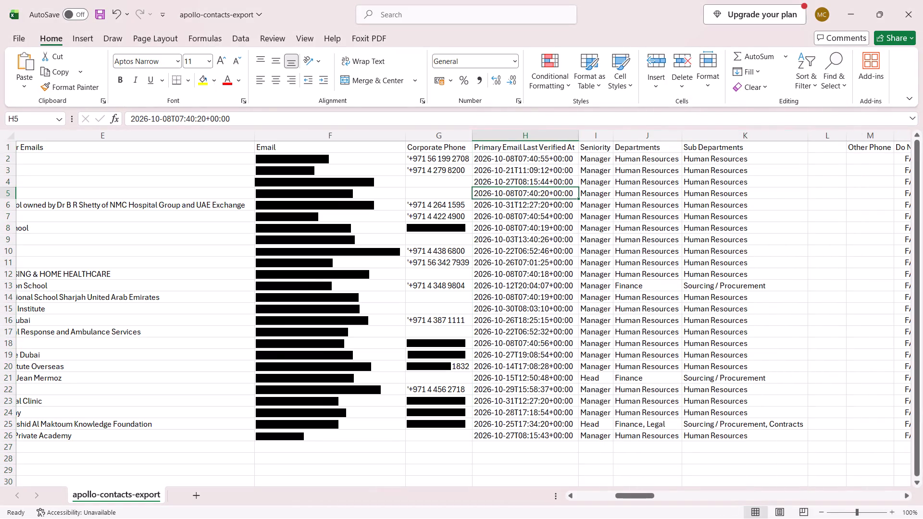
Auto-fit the Primary Email Last Verified At and Seniority columns to their contents.
{"action": "double_click", "coordinate": [579, 135]}
{"action": "left_click", "coordinate": [535, 261]}
{"action": "double_click", "coordinate": [613, 139]}
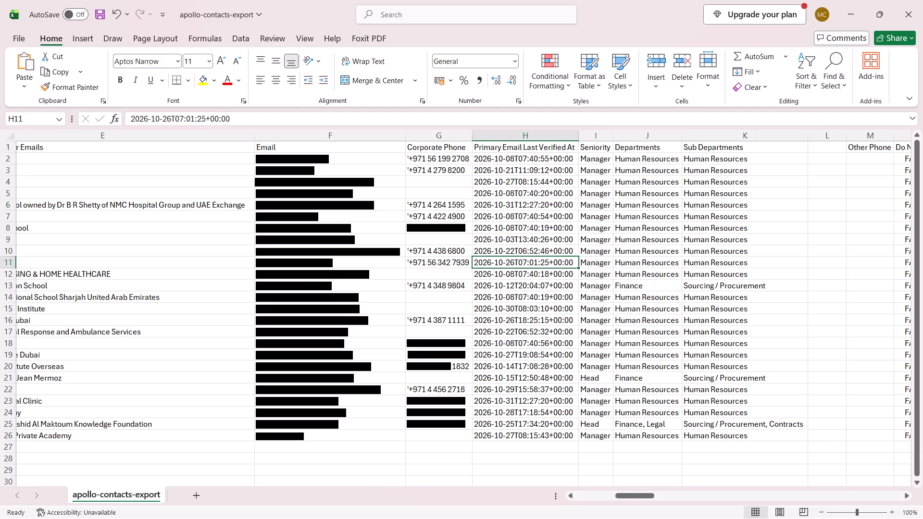
{"action": "left_click", "coordinate": [606, 207]}
Delete the Primary Email Last Verified At column from the sheet.
{"action": "left_click", "coordinate": [514, 130]}
{"action": "right_click", "coordinate": [535, 137]}
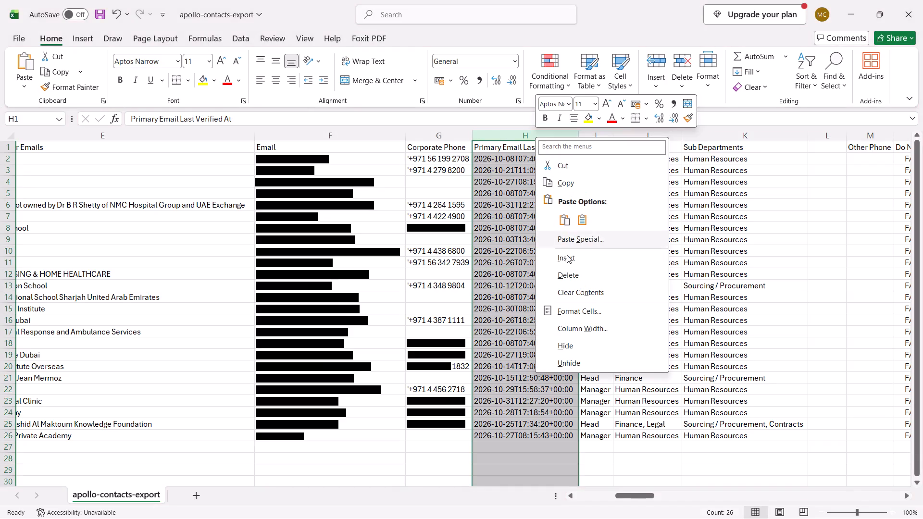
{"action": "left_click", "coordinate": [576, 281]}
{"action": "left_click", "coordinate": [578, 232]}
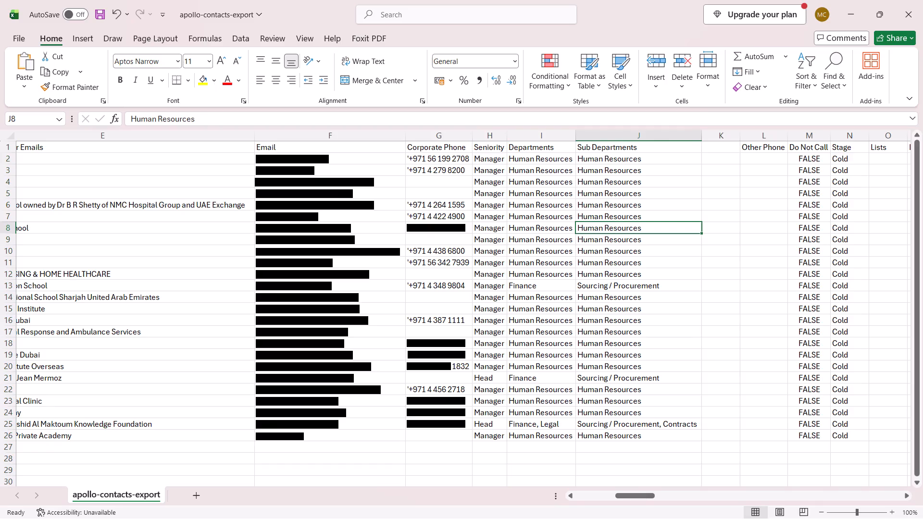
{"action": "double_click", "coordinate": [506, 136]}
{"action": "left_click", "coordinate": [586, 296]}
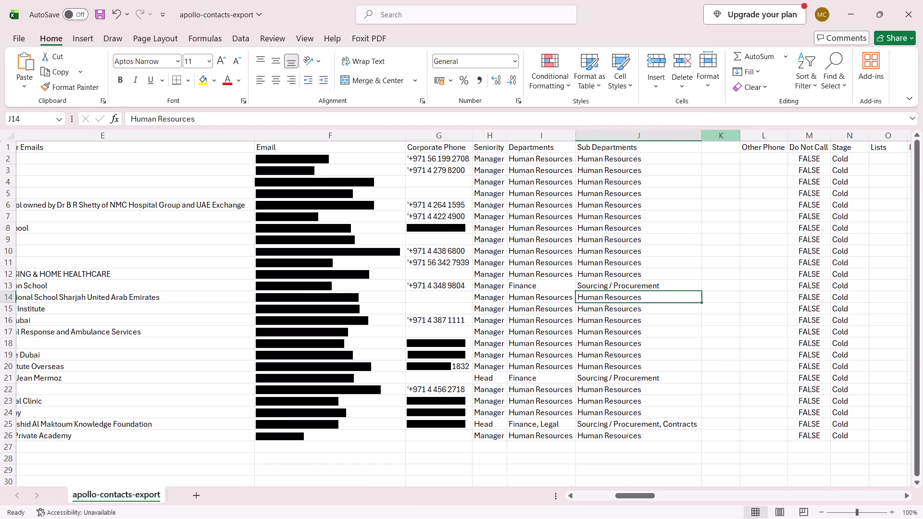
Delete the four adjacent columns after Sub Departments, from the blank column through Other Phone, Do Not Call and Stage.
{"action": "left_click_drag", "start_coordinate": [715, 135], "coordinate": [796, 138]}
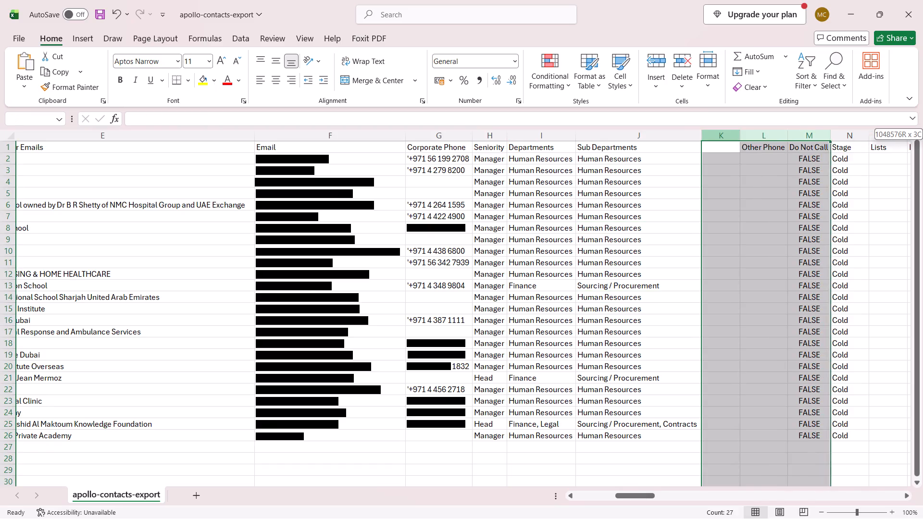
{"action": "left_click_drag", "start_coordinate": [796, 138], "coordinate": [865, 141]}
{"action": "right_click", "coordinate": [806, 140]}
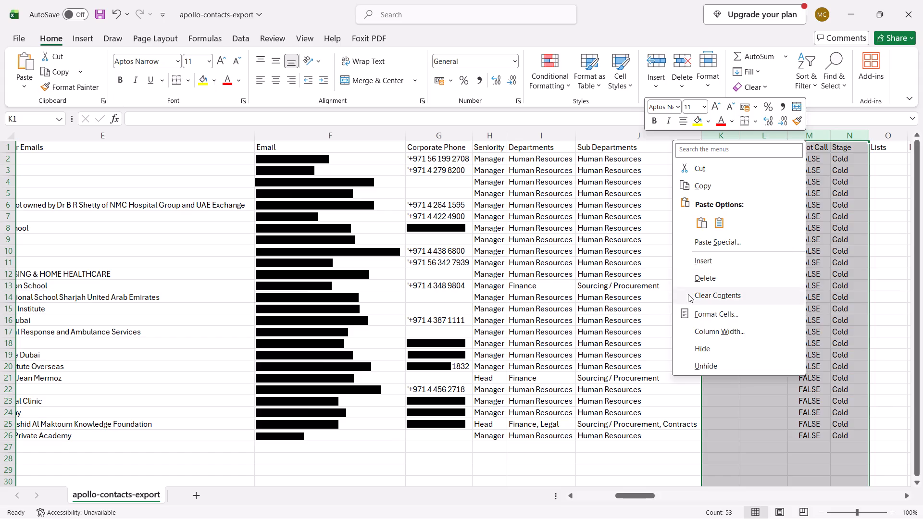
{"action": "left_click", "coordinate": [698, 278]}
{"action": "left_click", "coordinate": [786, 276]}
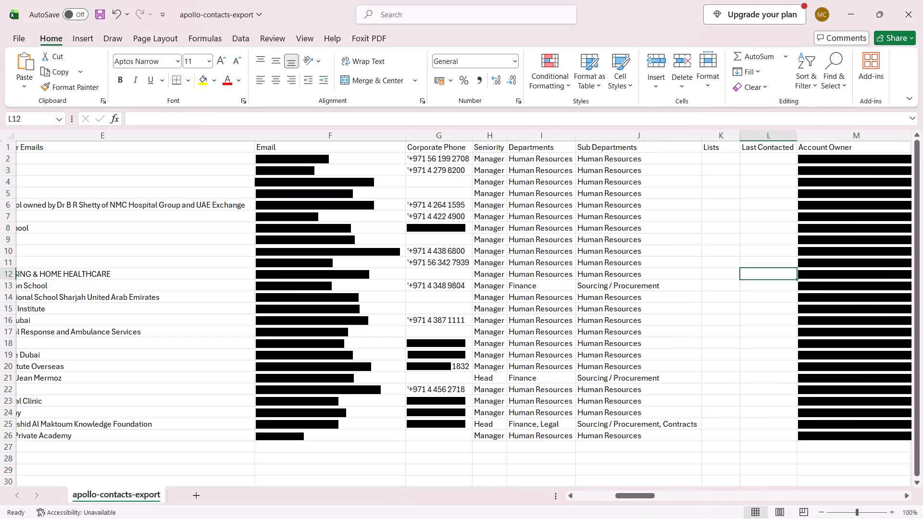
Delete the Account Owner, Lists and Last Contacted columns from the sheet.
{"action": "left_click", "coordinate": [817, 141]}
{"action": "right_click", "coordinate": [817, 141]}
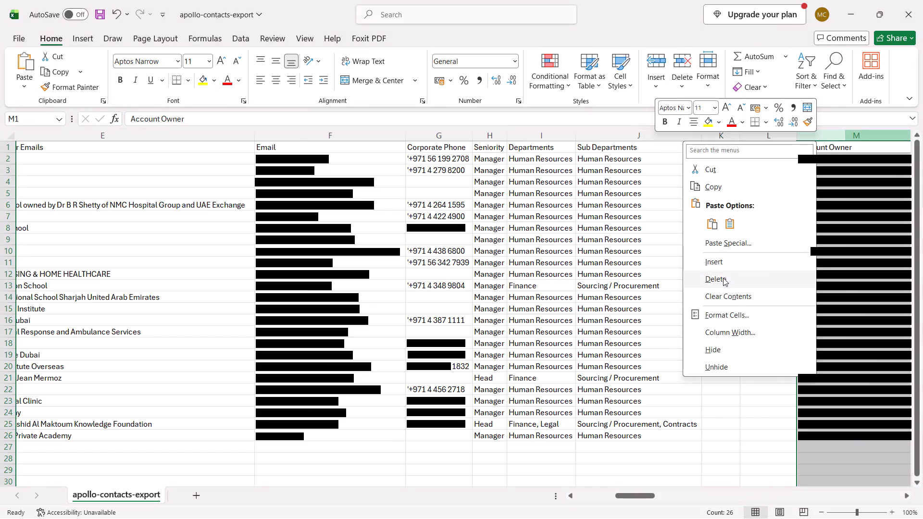
{"action": "left_click", "coordinate": [723, 276]}
{"action": "left_click_drag", "start_coordinate": [331, 136], "coordinate": [376, 136]}
{"action": "right_click", "coordinate": [376, 136]}
{"action": "left_click", "coordinate": [414, 272]}
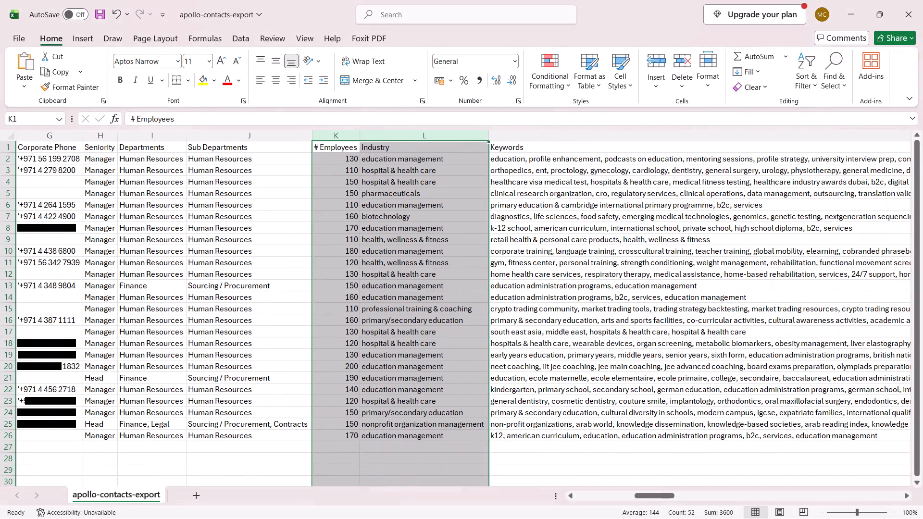
{"action": "left_click", "coordinate": [414, 240]}
Delete the Keywords column from the sheet.
{"action": "left_click", "coordinate": [532, 146]}
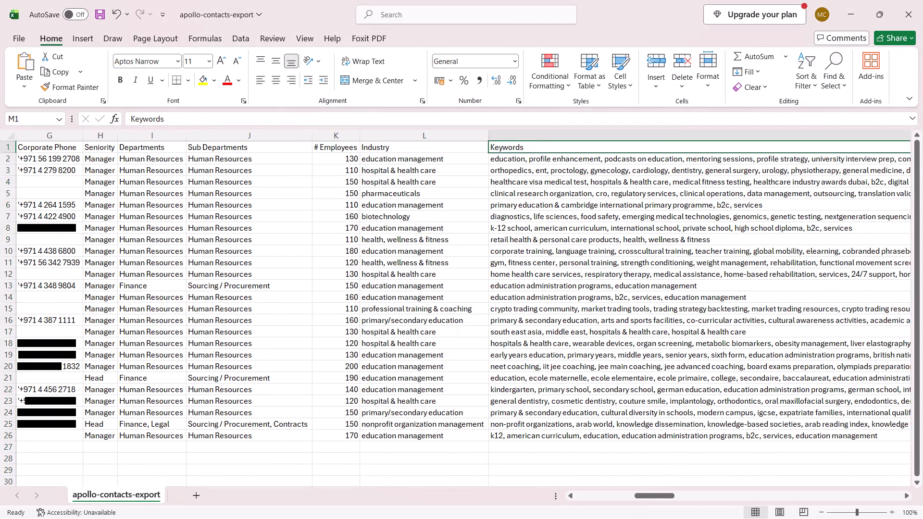
{"action": "right_click", "coordinate": [532, 146]}
{"action": "left_click", "coordinate": [513, 137]}
{"action": "right_click", "coordinate": [513, 137]}
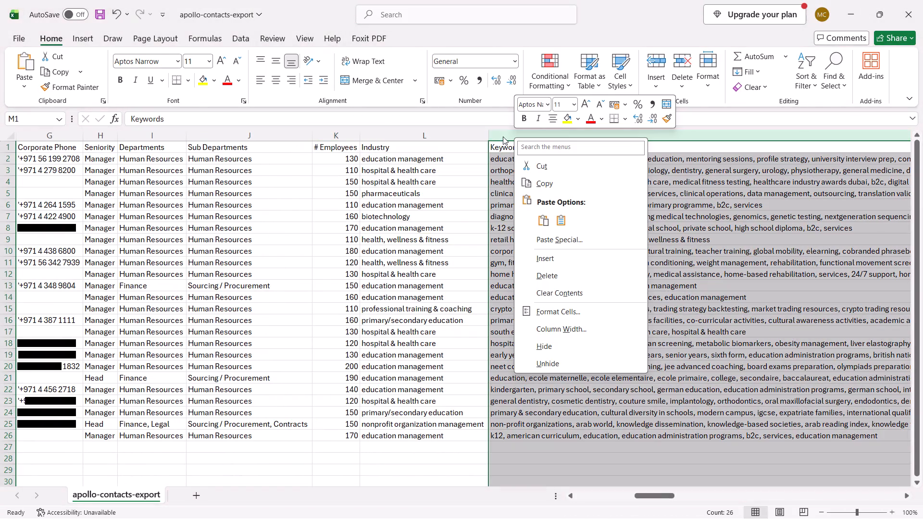
{"action": "left_click", "coordinate": [530, 279]}
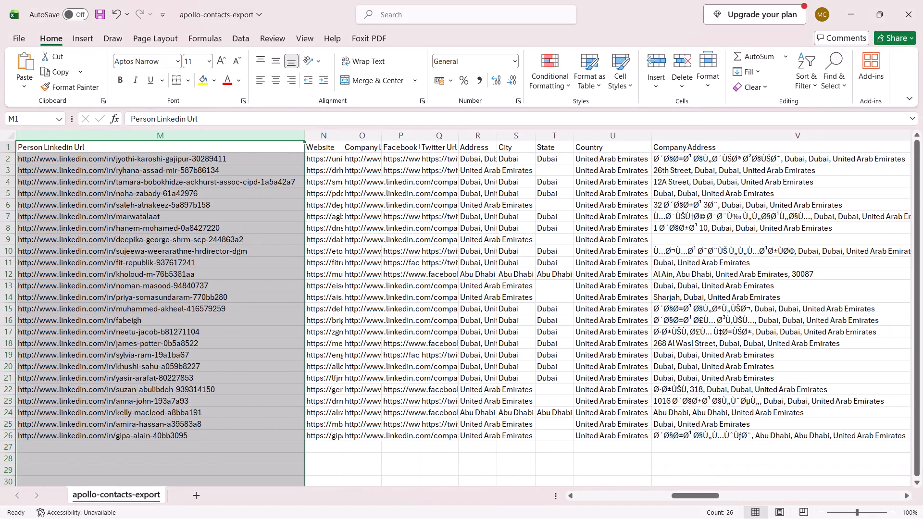
Auto-fit the Website, Company Linkedin Url, Facebook Url and Twitter Url columns to their contents.
{"action": "left_click", "coordinate": [255, 204]}
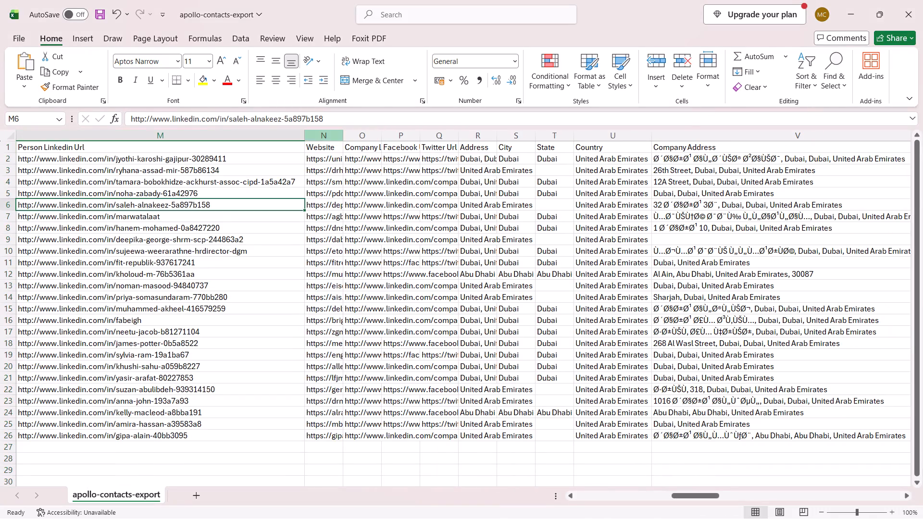
{"action": "left_click", "coordinate": [337, 133]}
{"action": "double_click", "coordinate": [345, 134]}
{"action": "left_click", "coordinate": [460, 175]}
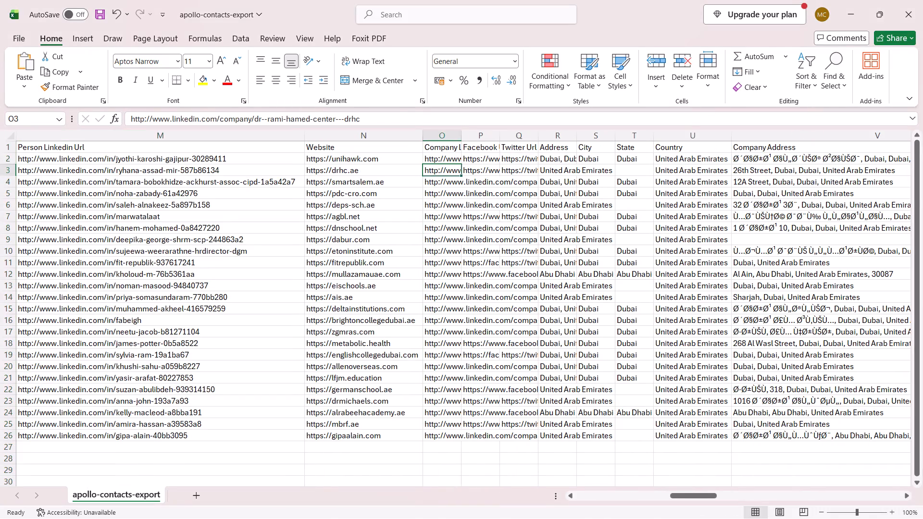
{"action": "left_click", "coordinate": [457, 134]}
{"action": "double_click", "coordinate": [460, 134]}
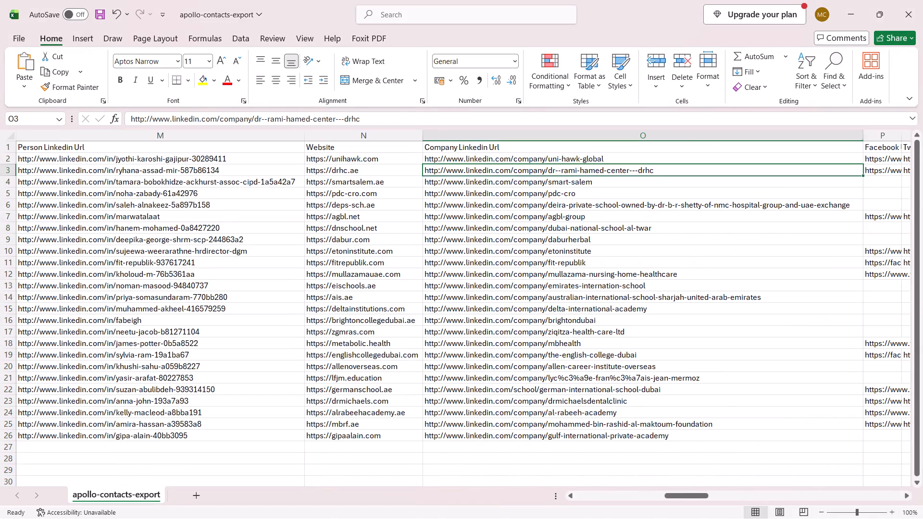
{"action": "left_click_drag", "start_coordinate": [690, 493], "coordinate": [725, 490]}
{"action": "double_click", "coordinate": [228, 135]}
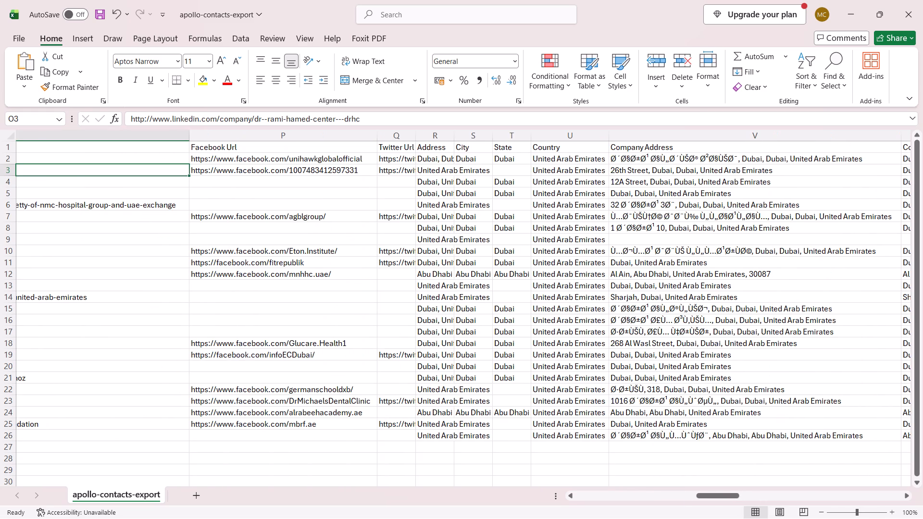
{"action": "left_click", "coordinate": [419, 136]}
{"action": "double_click", "coordinate": [414, 136]}
Auto-fit the Address, City, State and Country columns to their contents.
{"action": "double_click", "coordinate": [566, 137]}
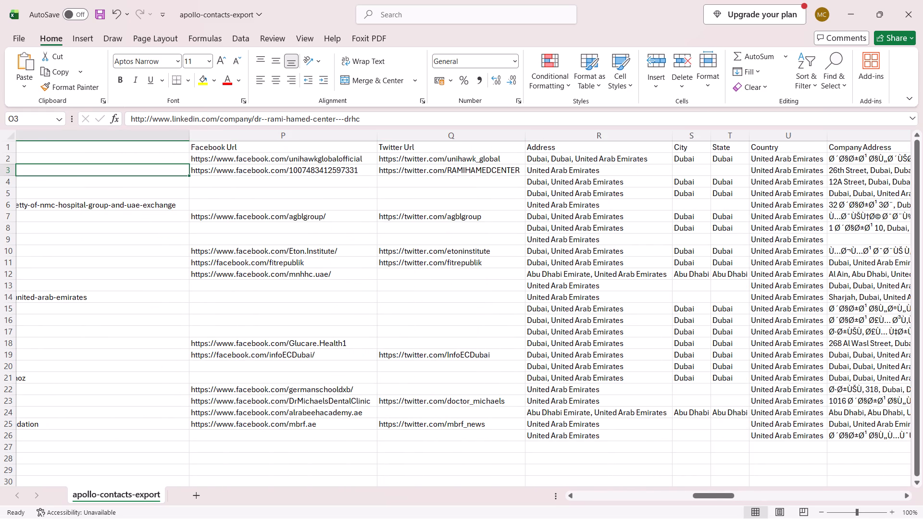
{"action": "left_click", "coordinate": [716, 138]}
{"action": "double_click", "coordinate": [710, 138]}
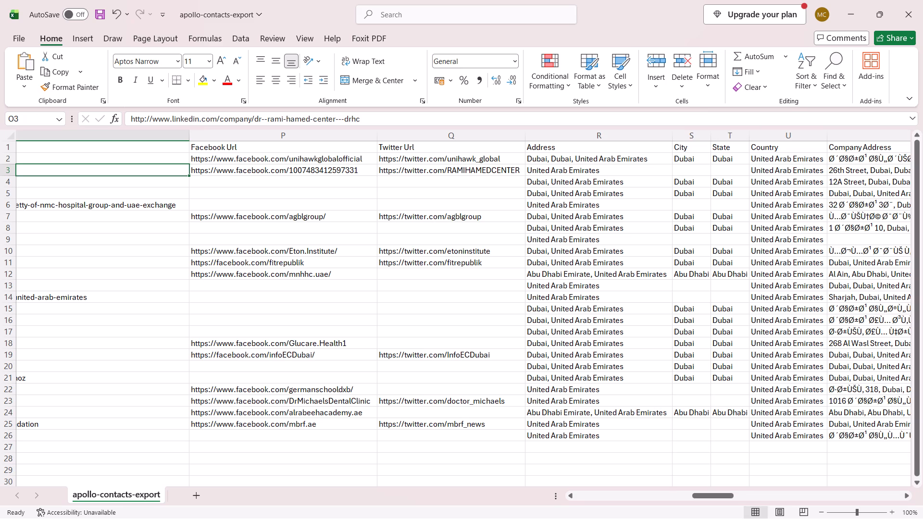
{"action": "double_click", "coordinate": [749, 138]}
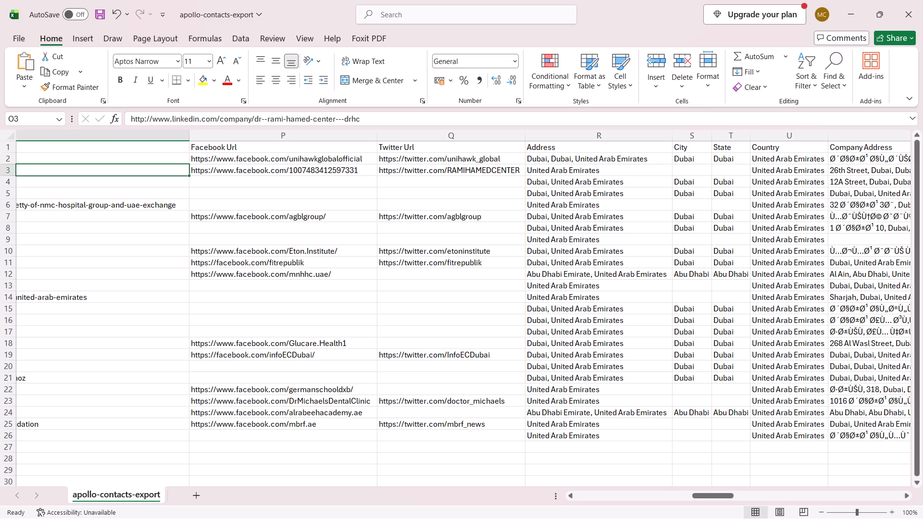
{"action": "double_click", "coordinate": [829, 139]}
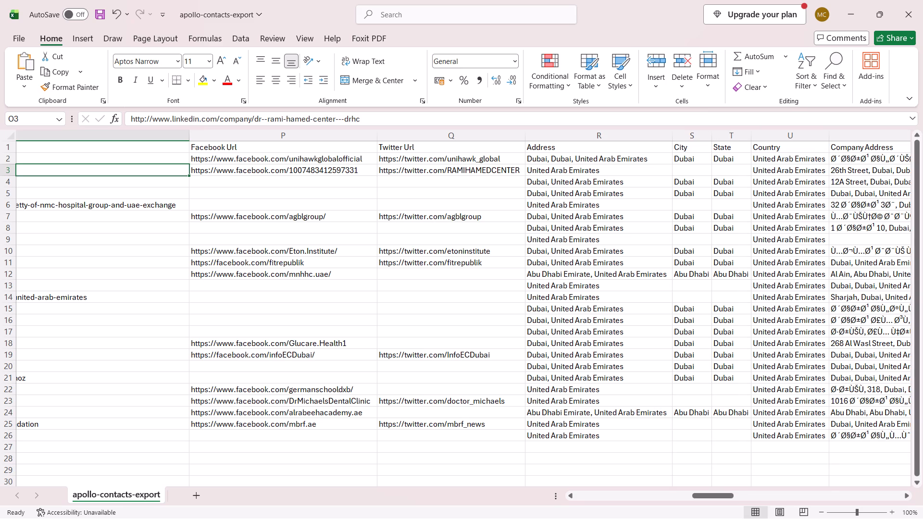
Delete the Company Address column from the sheet.
{"action": "left_click_drag", "start_coordinate": [725, 497], "coordinate": [734, 494]}
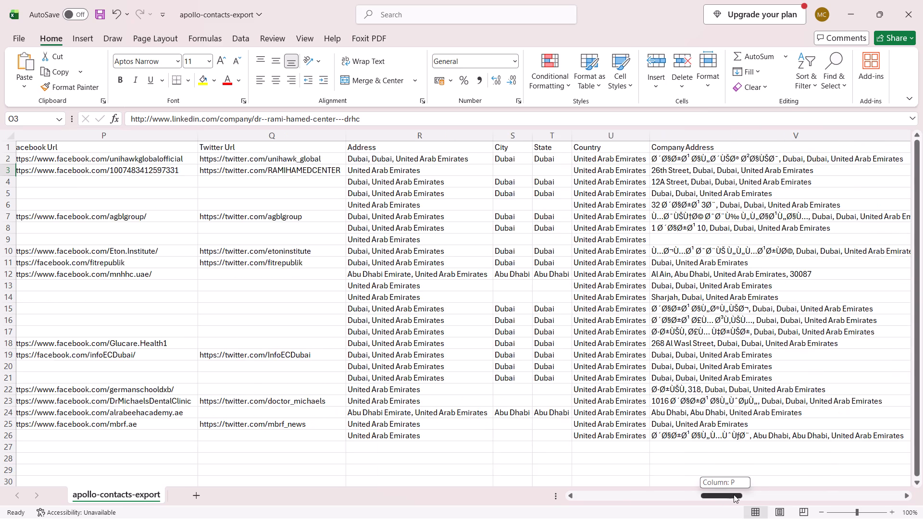
{"action": "left_click_drag", "start_coordinate": [734, 494], "coordinate": [750, 491]}
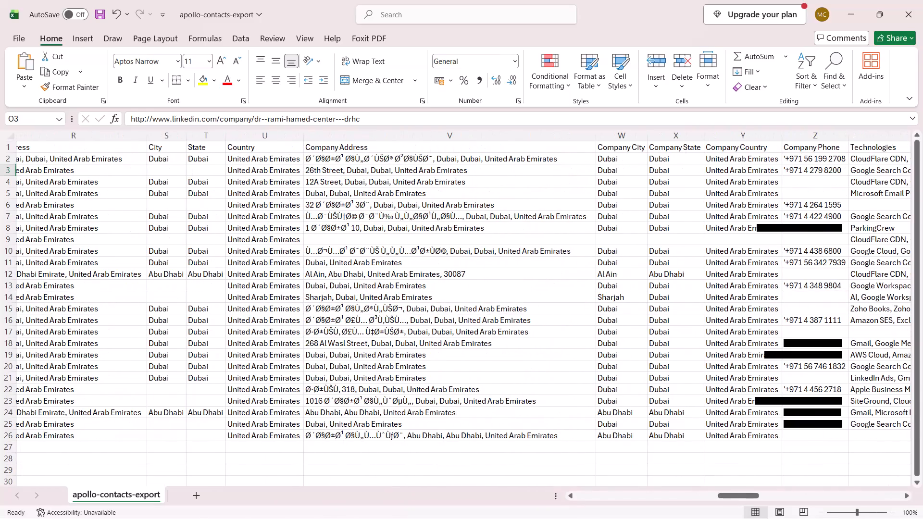
{"action": "left_click", "coordinate": [362, 131]}
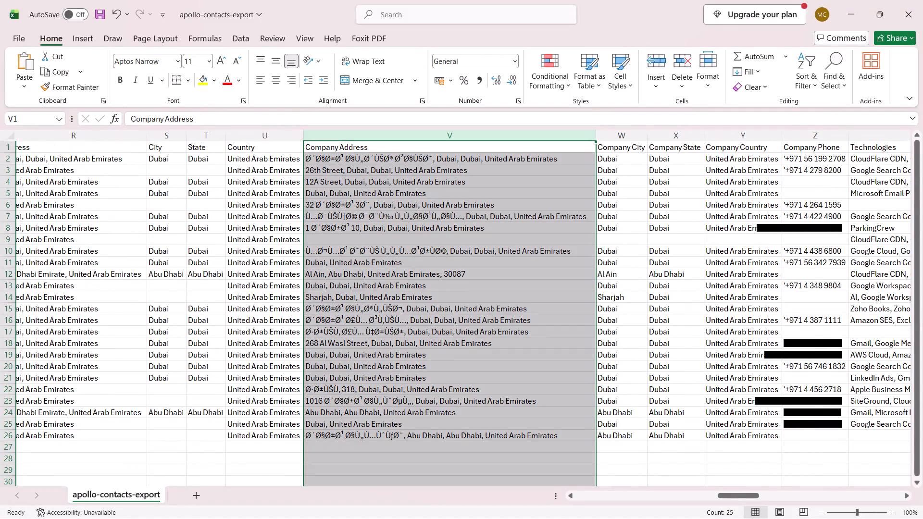
{"action": "right_click", "coordinate": [342, 139]}
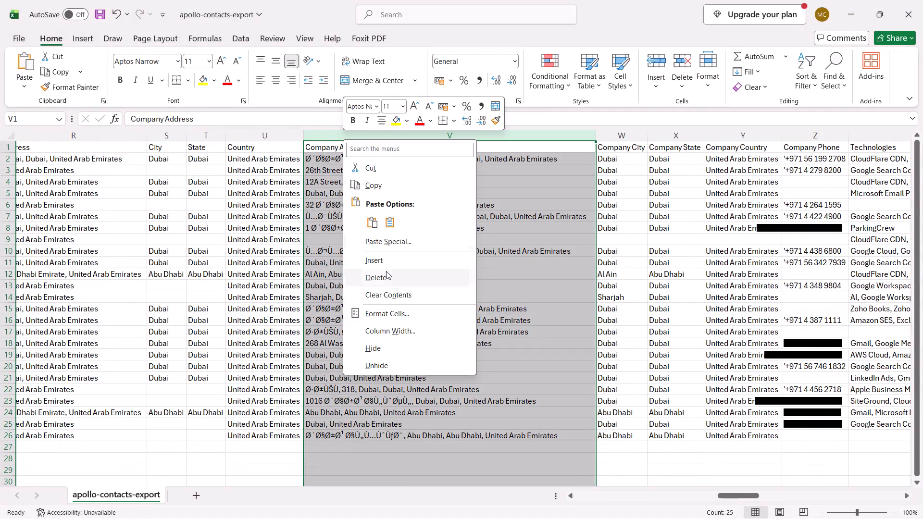
{"action": "left_click", "coordinate": [386, 271]}
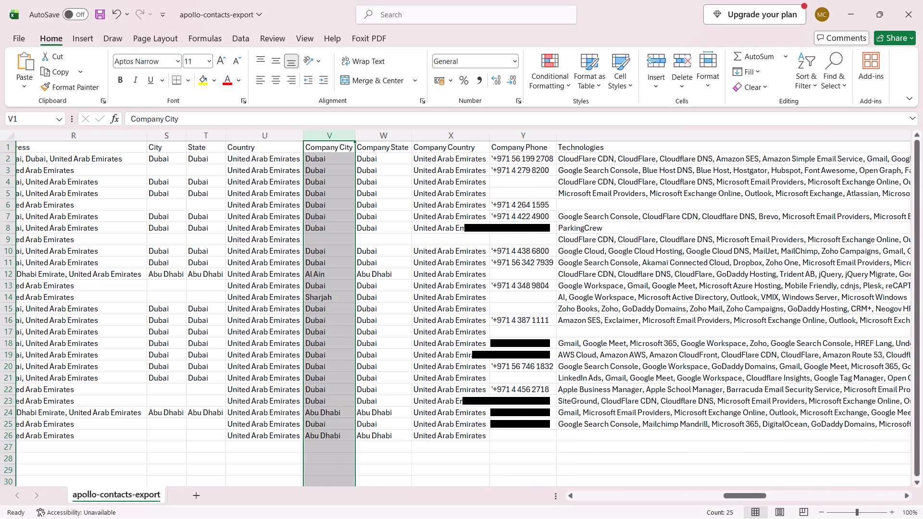
Check the company location and phone columns, and delete the Technologies column after Company Phone.
{"action": "left_click", "coordinate": [393, 141]}
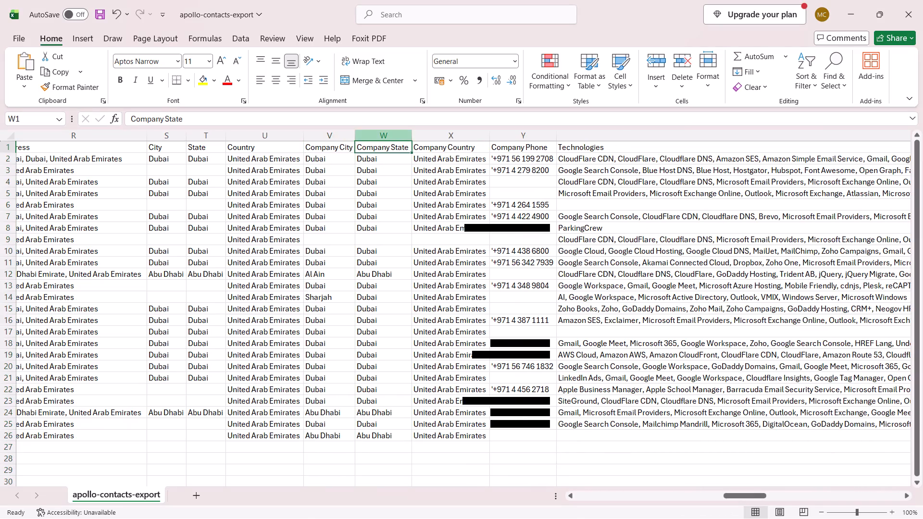
{"action": "left_click", "coordinate": [433, 141]}
{"action": "left_click", "coordinate": [438, 140]}
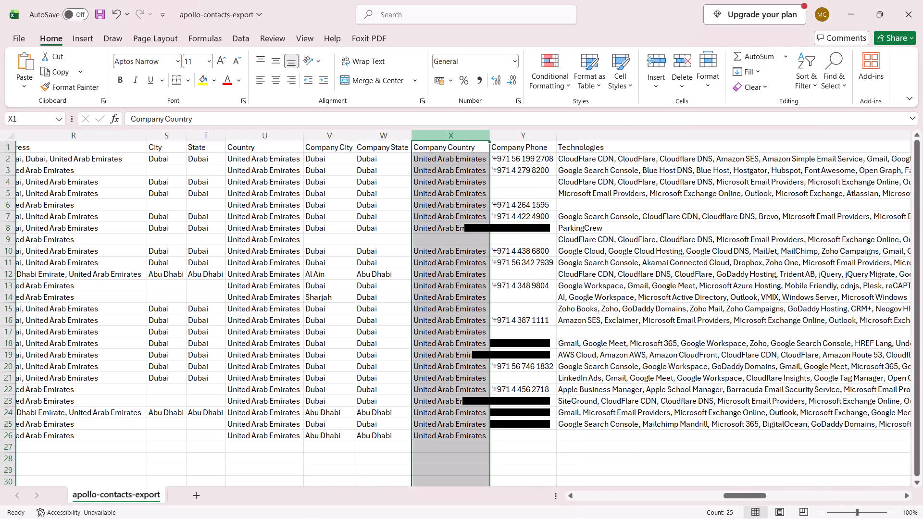
{"action": "left_click", "coordinate": [511, 138]}
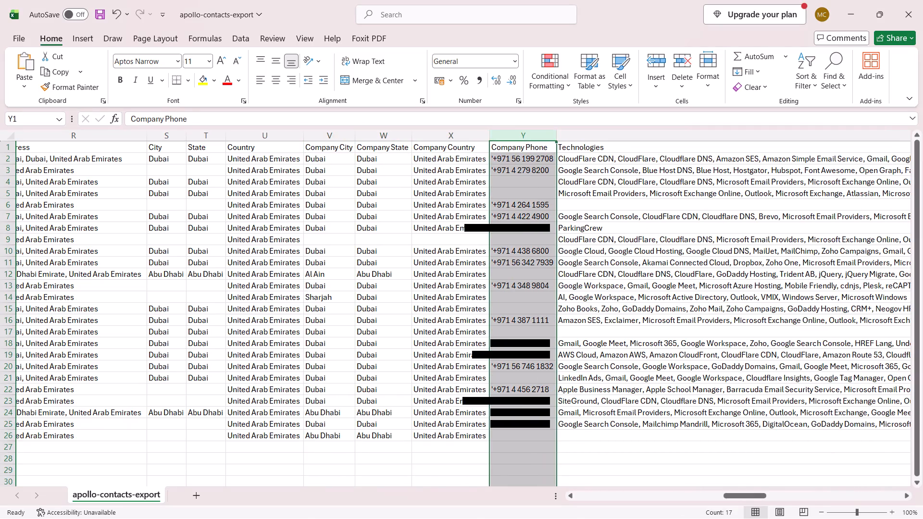
{"action": "left_click_drag", "start_coordinate": [730, 494], "coordinate": [748, 494]}
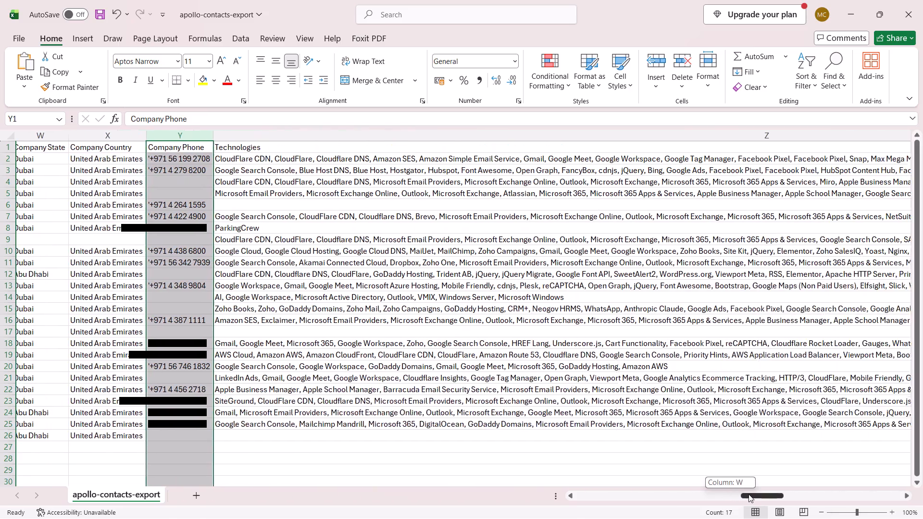
{"action": "left_click_drag", "start_coordinate": [748, 494], "coordinate": [743, 494]}
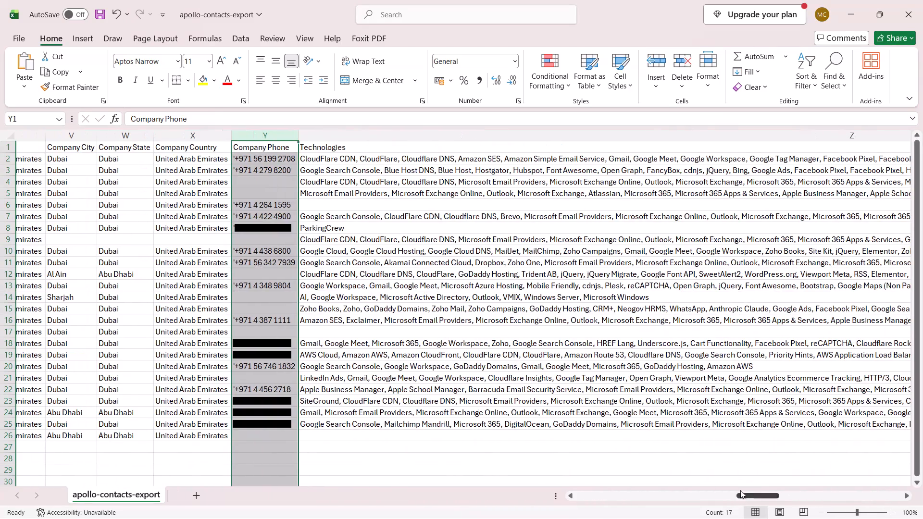
{"action": "left_click", "coordinate": [340, 145]}
{"action": "scroll", "coordinate": [340, 147], "scroll_direction": "up", "scroll_amount": 3}
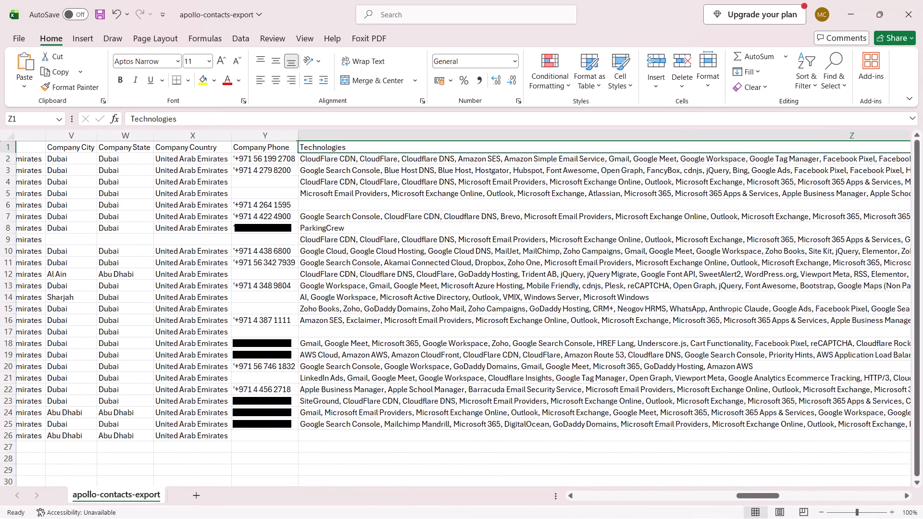
{"action": "left_click", "coordinate": [329, 139]}
{"action": "right_click", "coordinate": [329, 139]}
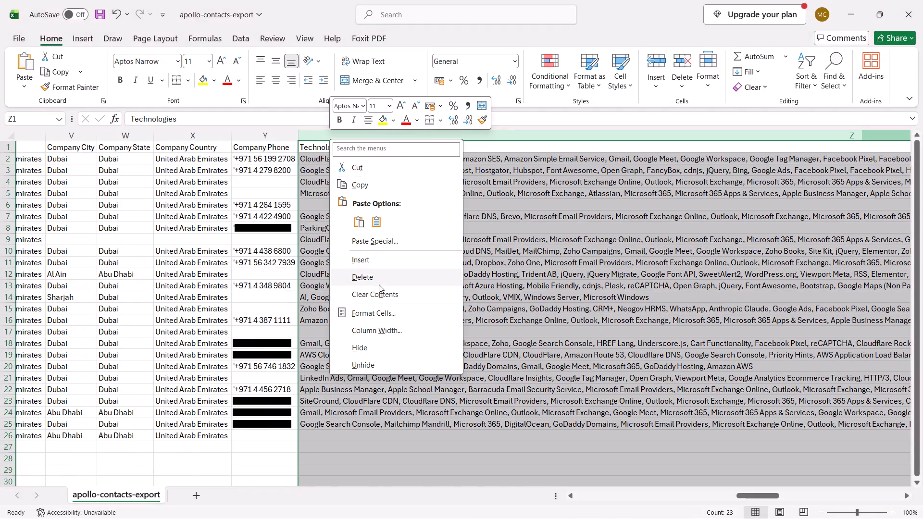
{"action": "left_click", "coordinate": [378, 280]}
{"action": "left_click", "coordinate": [289, 262]}
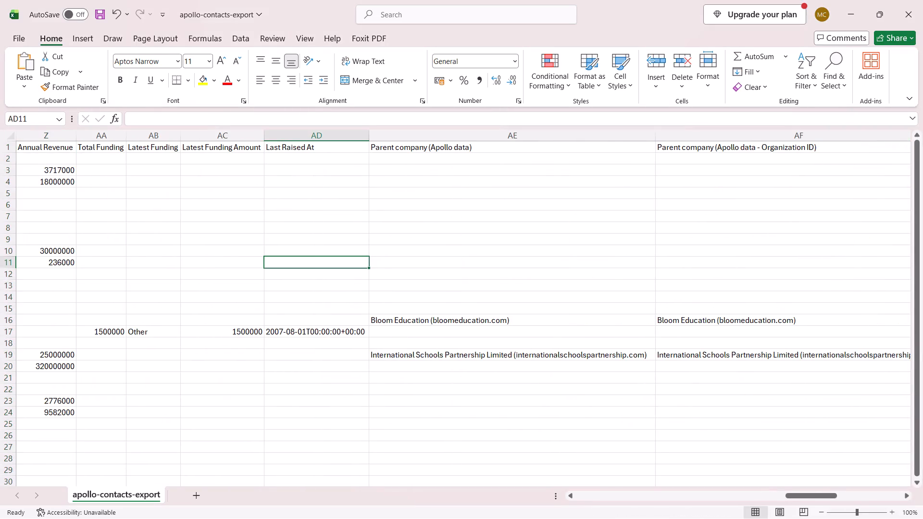
Delete the four funding columns after Annual Revenue: Total Funding, Latest Funding, Latest Funding Amount and Last Raised At.
{"action": "left_click_drag", "start_coordinate": [788, 494], "coordinate": [763, 502]}
{"action": "left_click", "coordinate": [525, 137]}
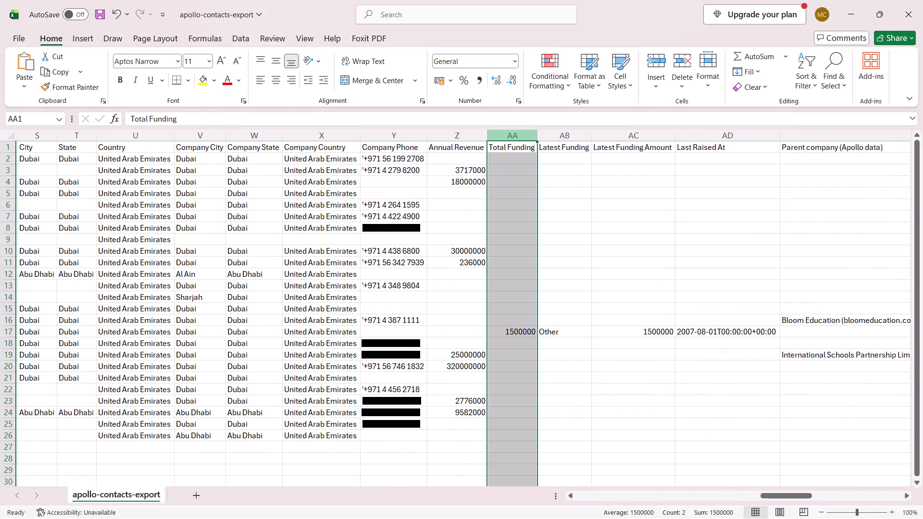
{"action": "right_click", "coordinate": [525, 137]}
{"action": "left_click", "coordinate": [542, 278]}
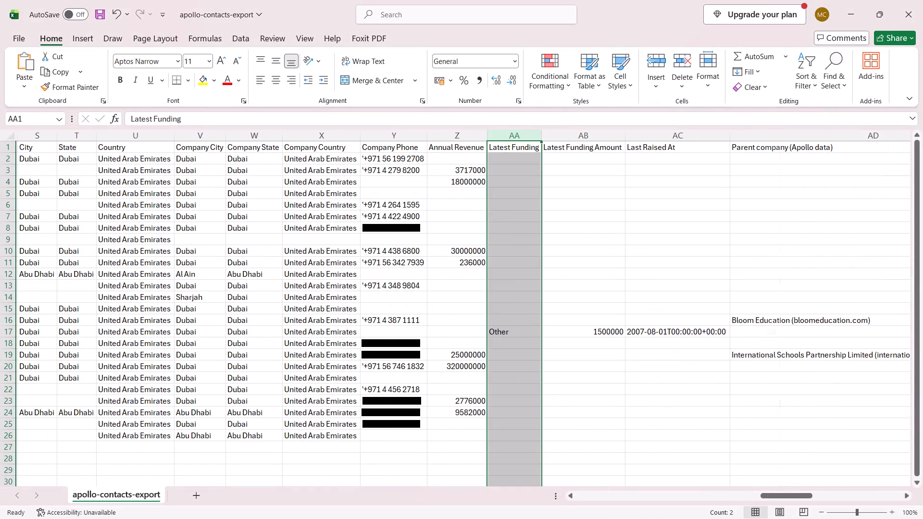
{"action": "right_click", "coordinate": [509, 134]}
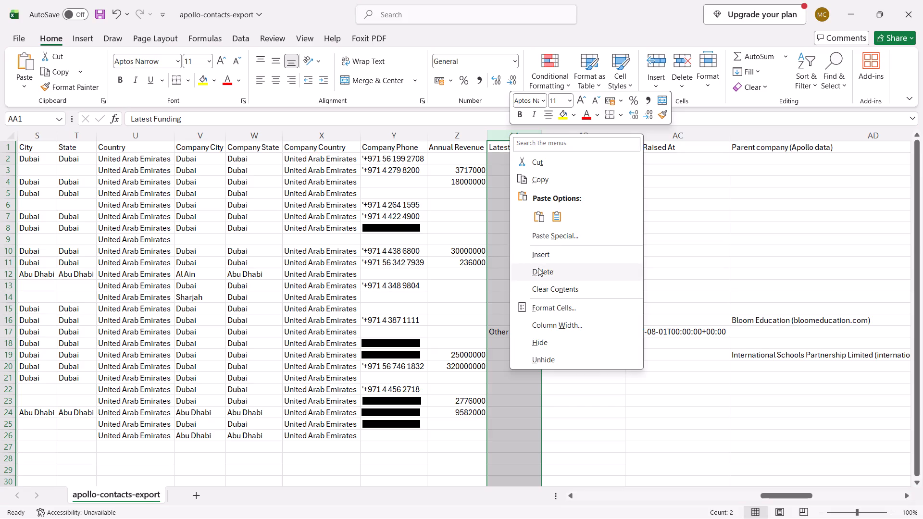
{"action": "left_click", "coordinate": [538, 268]}
{"action": "right_click", "coordinate": [527, 136]}
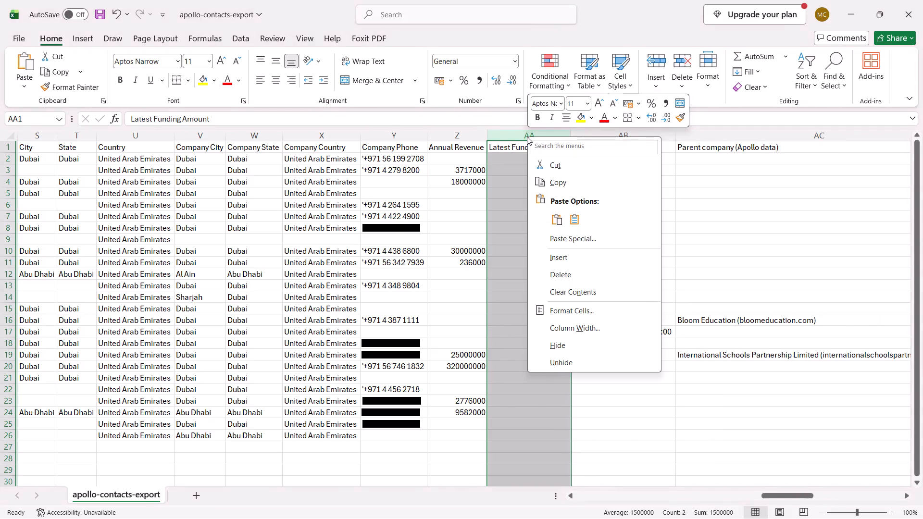
{"action": "left_click", "coordinate": [553, 275]}
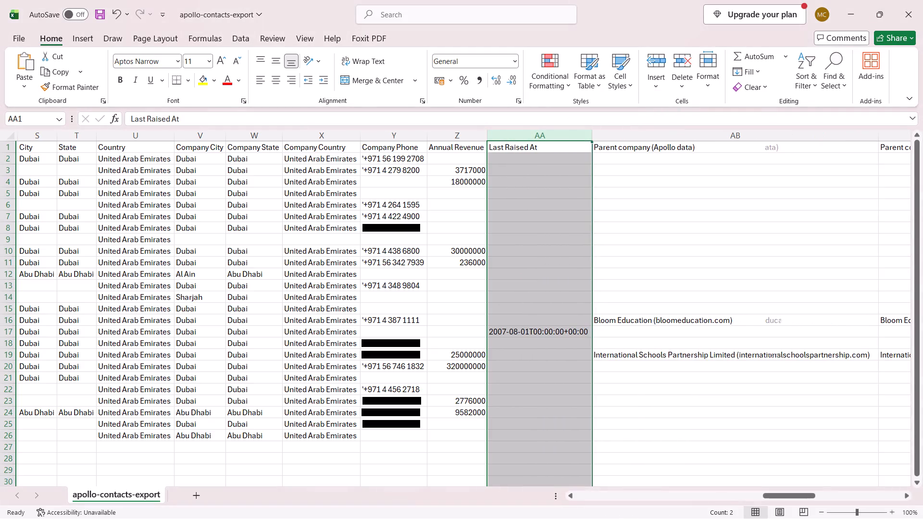
{"action": "right_click", "coordinate": [538, 140]}
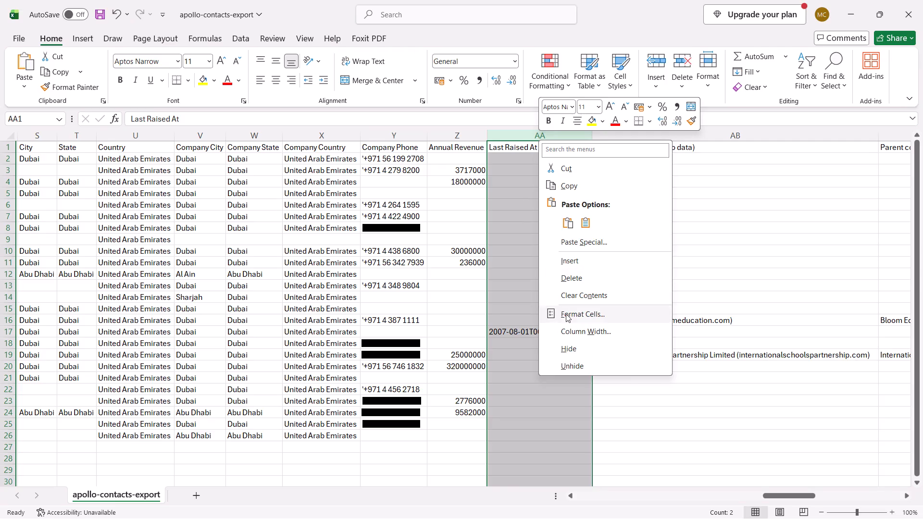
{"action": "left_click", "coordinate": [567, 274]}
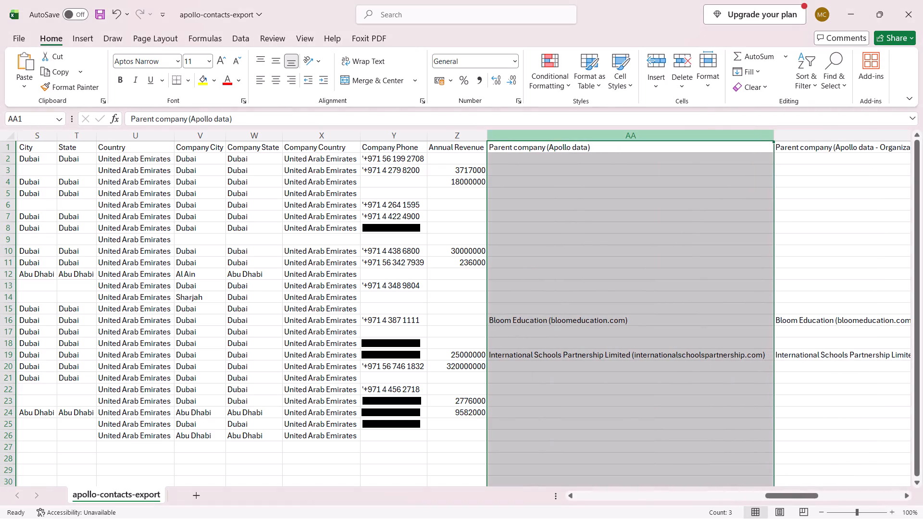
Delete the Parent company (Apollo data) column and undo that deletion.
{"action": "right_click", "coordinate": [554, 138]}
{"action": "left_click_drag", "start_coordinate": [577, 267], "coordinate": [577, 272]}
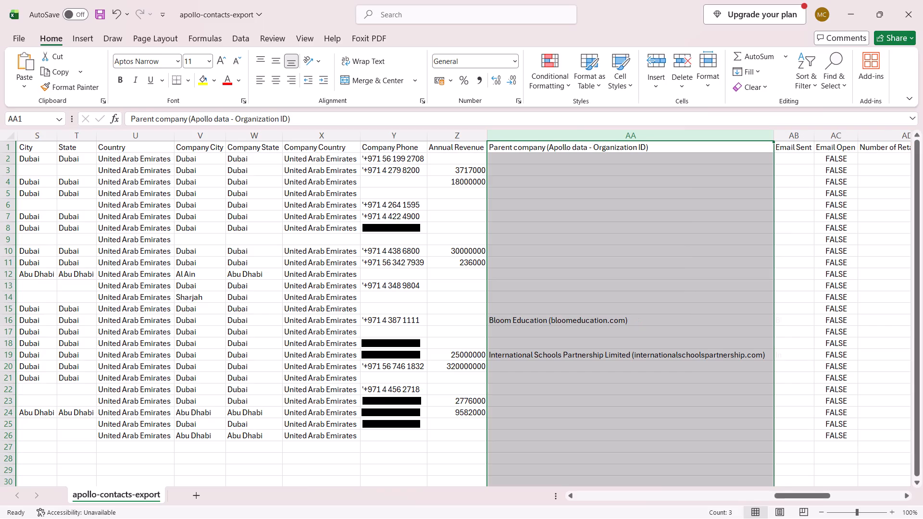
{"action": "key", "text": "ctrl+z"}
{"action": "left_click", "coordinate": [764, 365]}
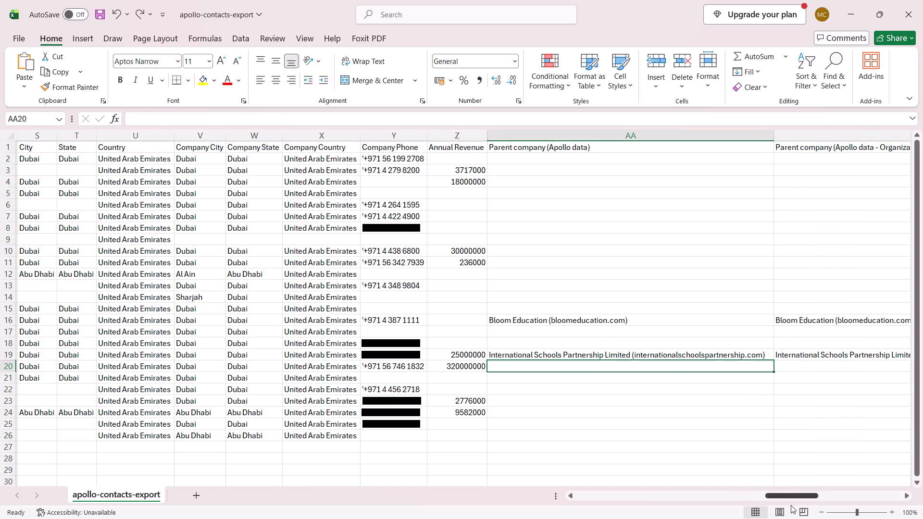
Delete the empty columns AH through AY that follow the Secondary Email column.
{"action": "left_click_drag", "start_coordinate": [800, 496], "coordinate": [814, 491]}
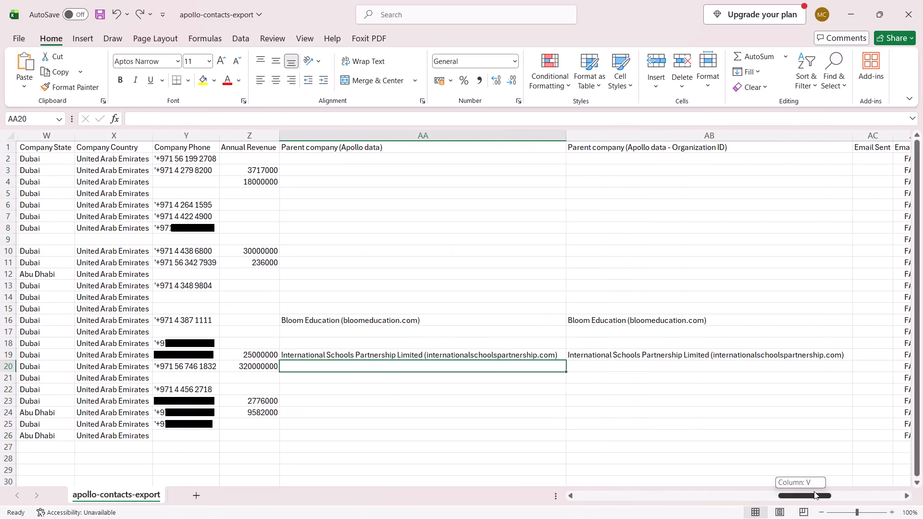
{"action": "left_click_drag", "start_coordinate": [814, 491], "coordinate": [836, 480]}
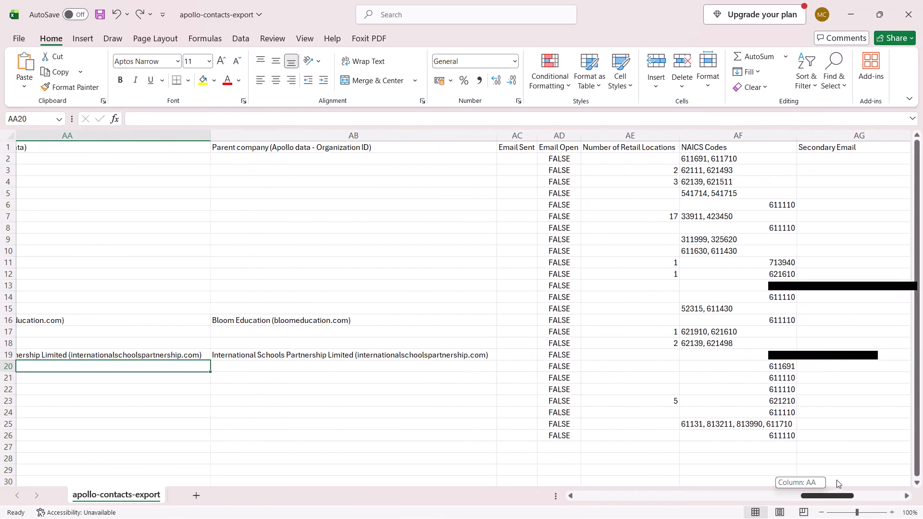
{"action": "left_click_drag", "start_coordinate": [836, 480], "coordinate": [868, 467]}
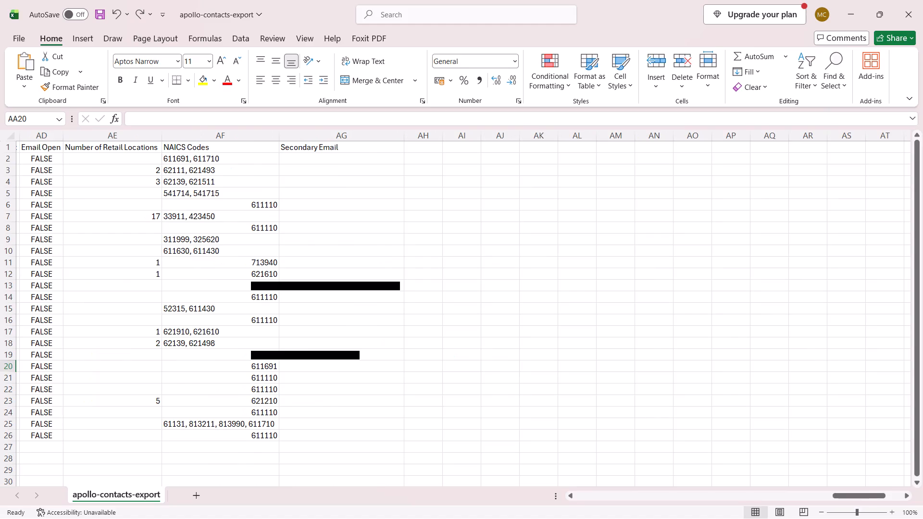
{"action": "left_click_drag", "start_coordinate": [425, 136], "coordinate": [922, 146]}
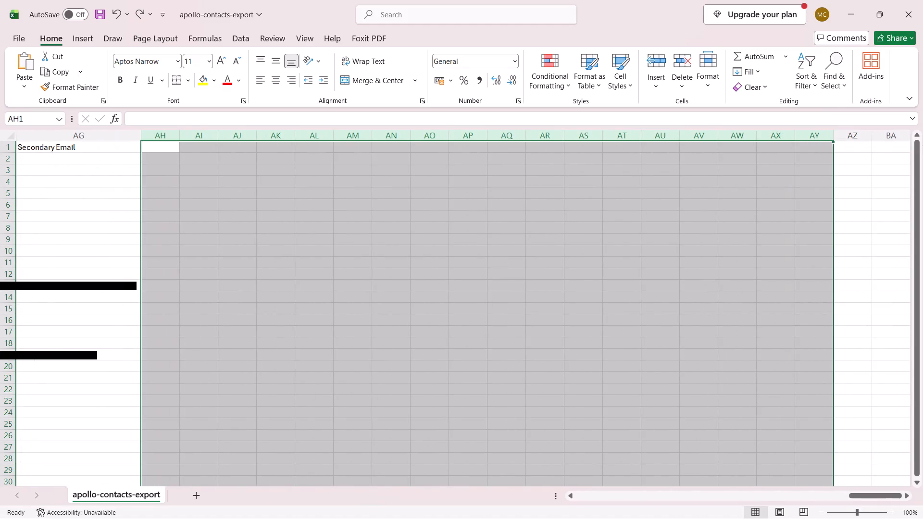
{"action": "right_click", "coordinate": [666, 130]}
{"action": "left_click", "coordinate": [701, 262]}
{"action": "left_click_drag", "start_coordinate": [897, 499], "coordinate": [873, 503]}
{"action": "right_click", "coordinate": [761, 309]}
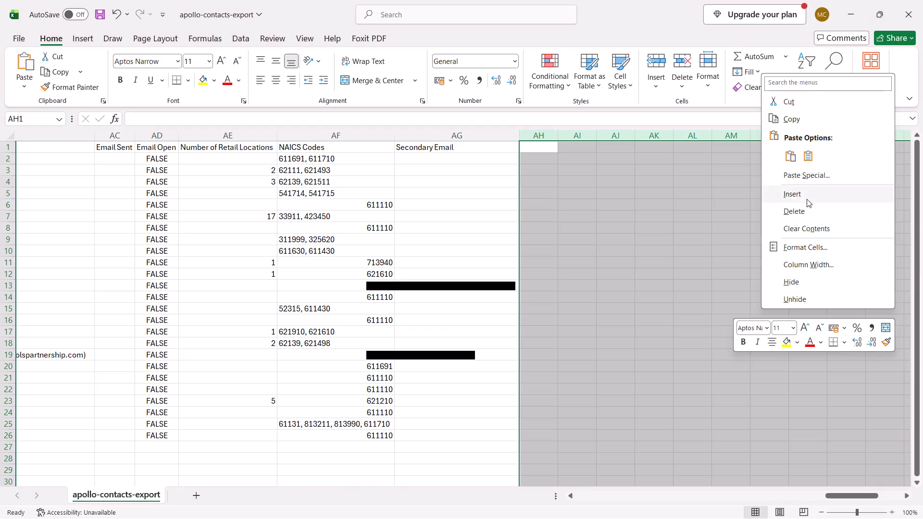
{"action": "left_click", "coordinate": [807, 215]}
{"action": "left_click", "coordinate": [765, 293]}
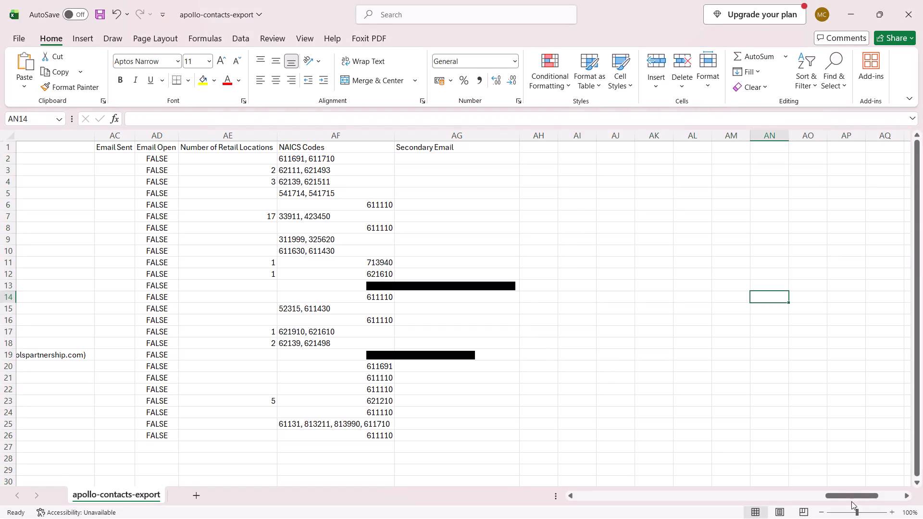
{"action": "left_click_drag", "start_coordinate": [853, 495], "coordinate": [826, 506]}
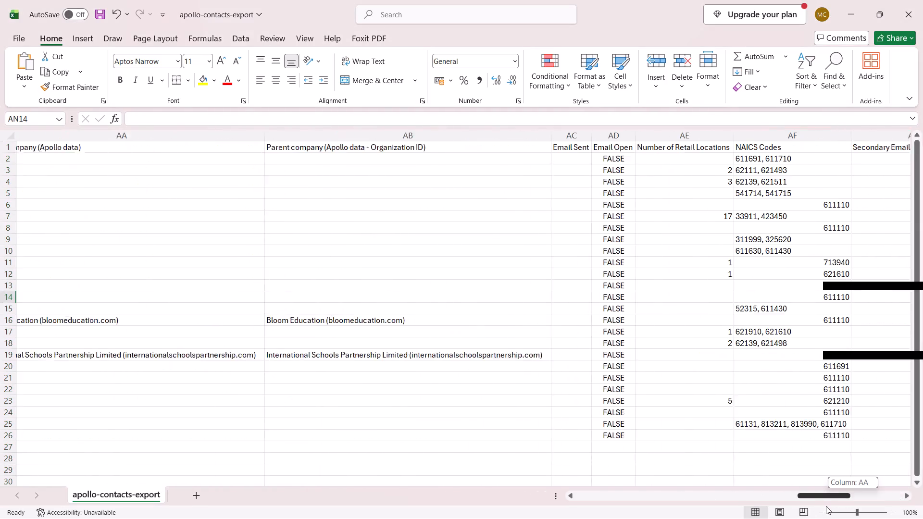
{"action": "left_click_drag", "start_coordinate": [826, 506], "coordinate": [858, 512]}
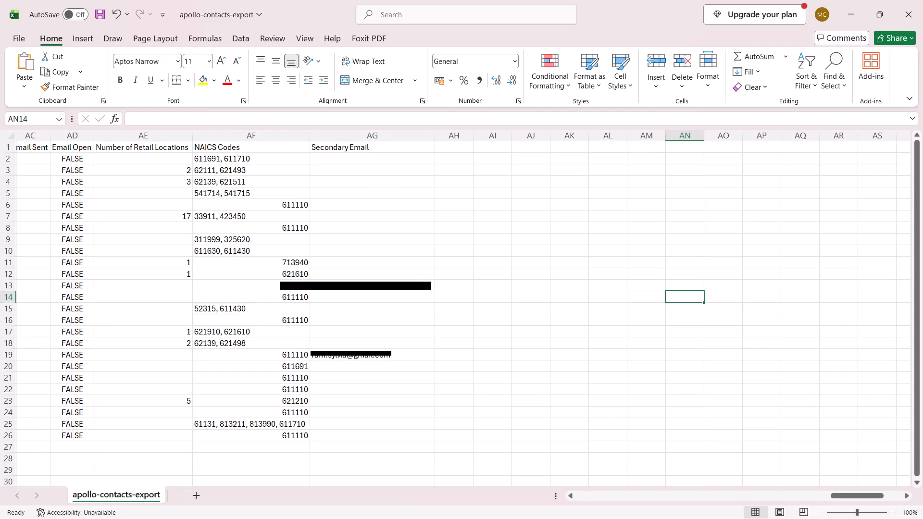
Apply all borders to the entire contacts table, from the First Name header through row 26 of Secondary Email.
{"action": "left_click_drag", "start_coordinate": [362, 432], "coordinate": [0, 175]}
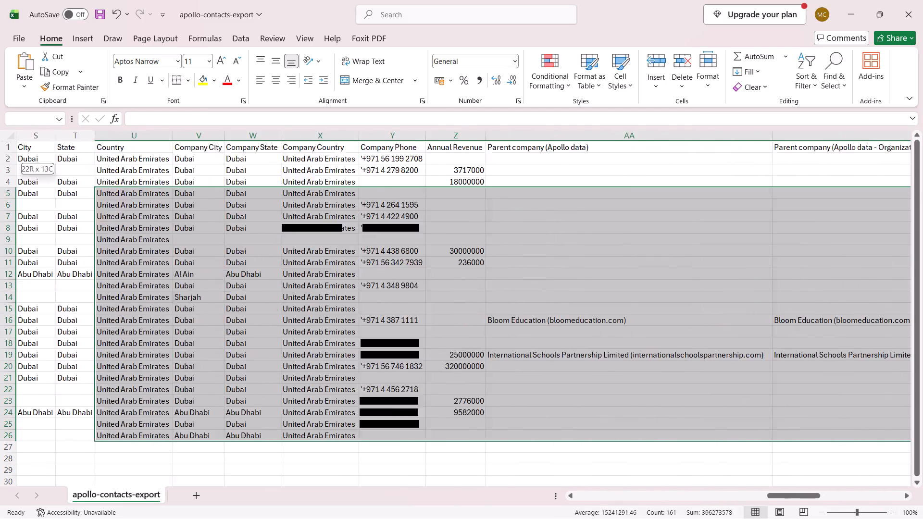
{"action": "left_click_drag", "start_coordinate": [0, 175], "coordinate": [0, 87]}
{"action": "left_click", "coordinate": [180, 73]}
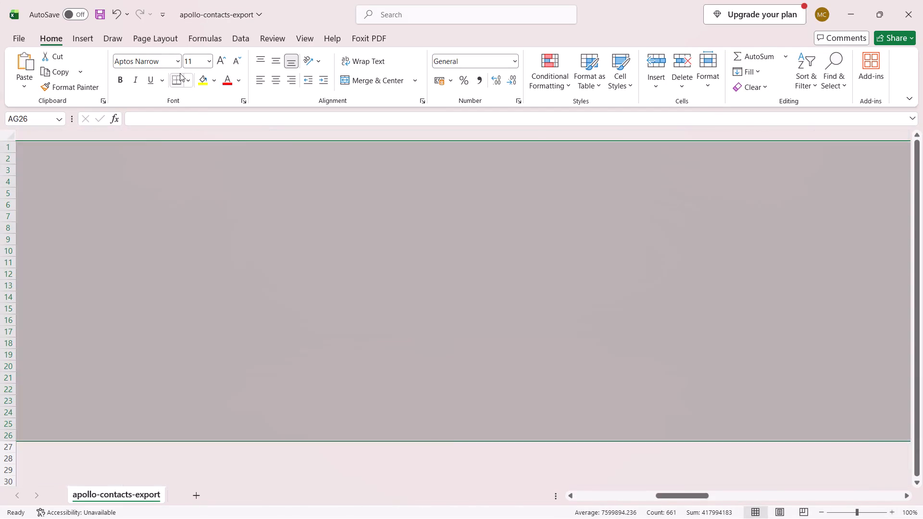
{"action": "left_click", "coordinate": [175, 81]}
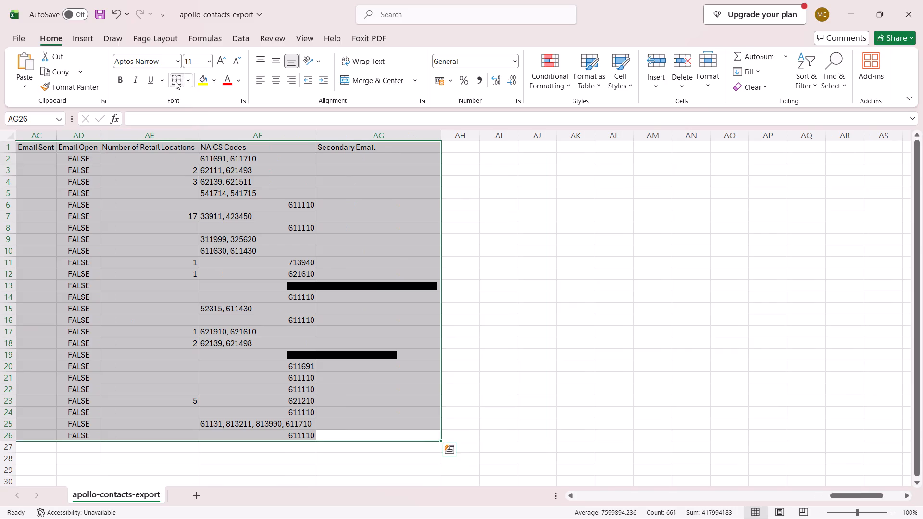
{"action": "left_click", "coordinate": [190, 77]}
{"action": "left_click", "coordinate": [200, 200]}
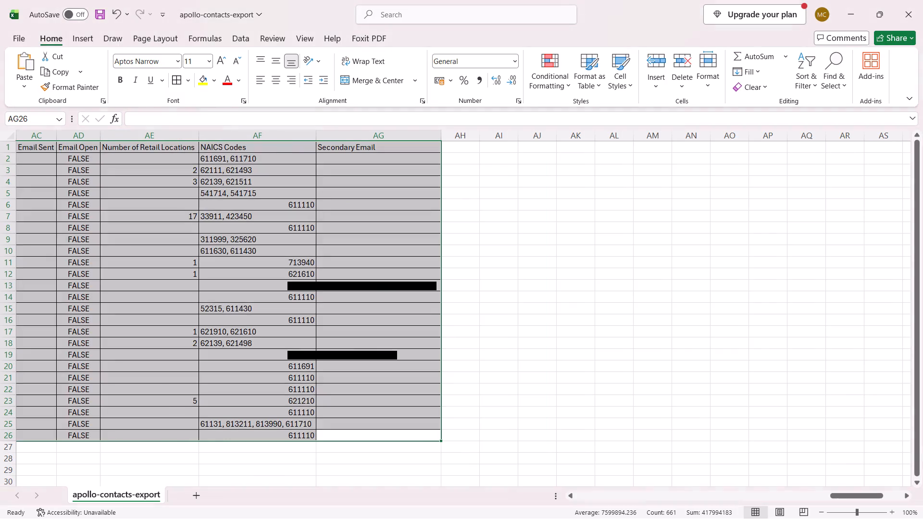
{"action": "left_click", "coordinate": [570, 206]}
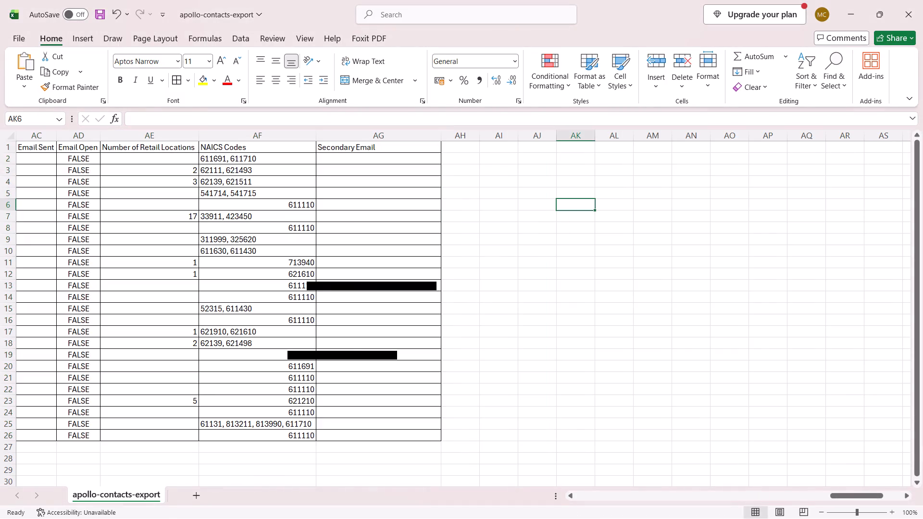
Center the contents of the entire bordered contacts table both vertically and horizontally.
{"action": "left_click_drag", "start_coordinate": [400, 437], "coordinate": [0, 79]}
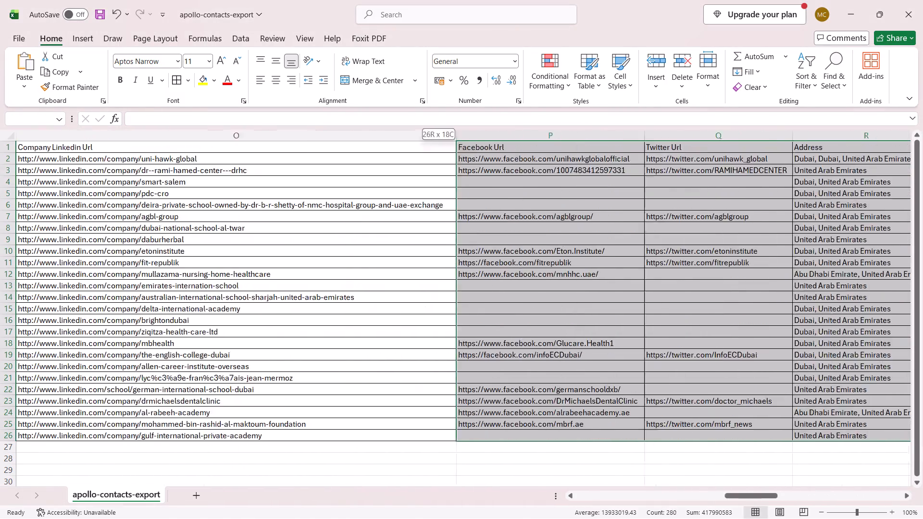
{"action": "left_click_drag", "start_coordinate": [0, 79], "coordinate": [0, 37]}
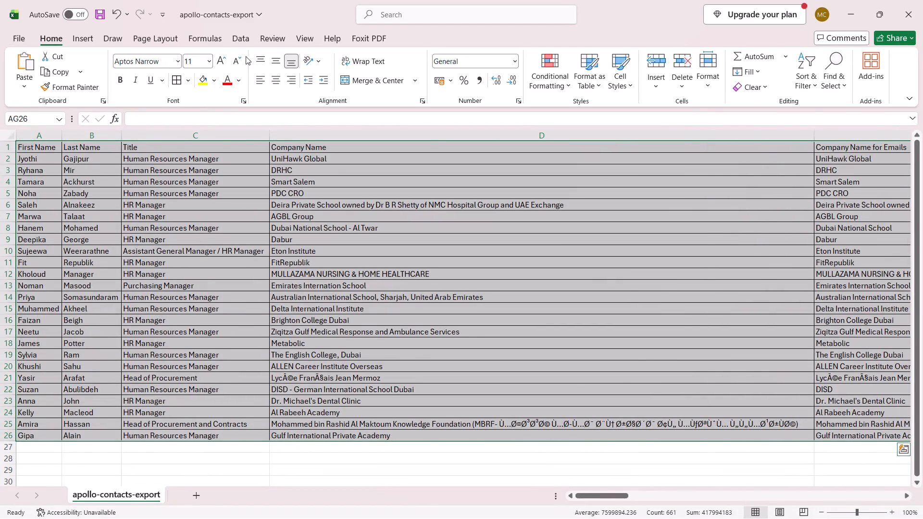
{"action": "left_click", "coordinate": [275, 60]}
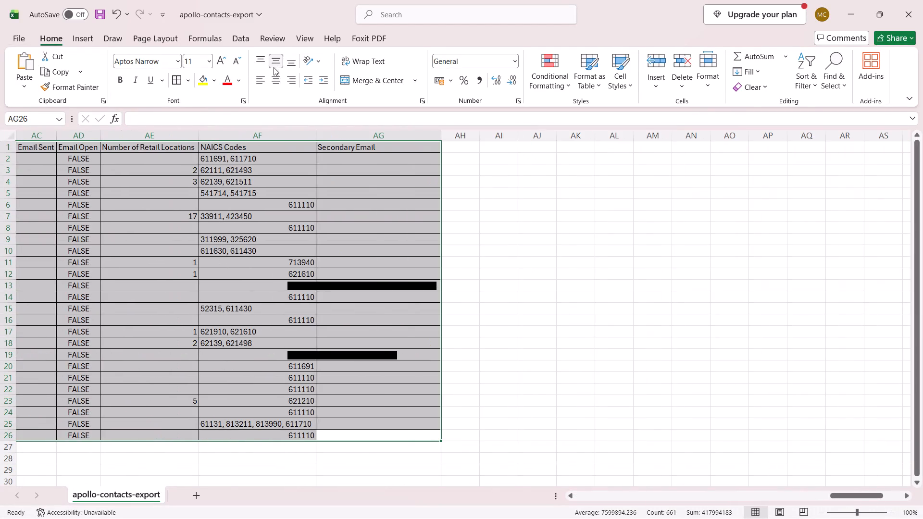
{"action": "left_click", "coordinate": [274, 82]}
{"action": "left_click", "coordinate": [513, 167]}
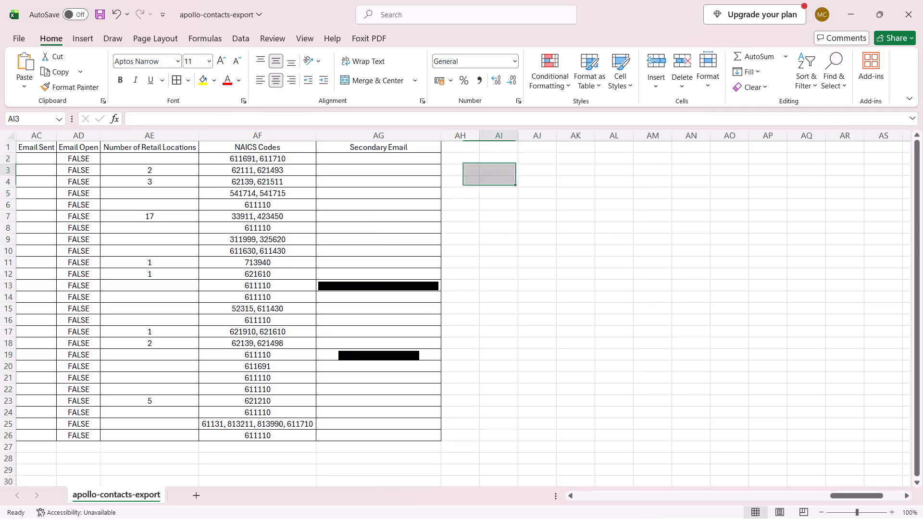
Return to the start of the contacts table and select the First Name column.
{"action": "left_click_drag", "start_coordinate": [368, 433], "coordinate": [169, 335]}
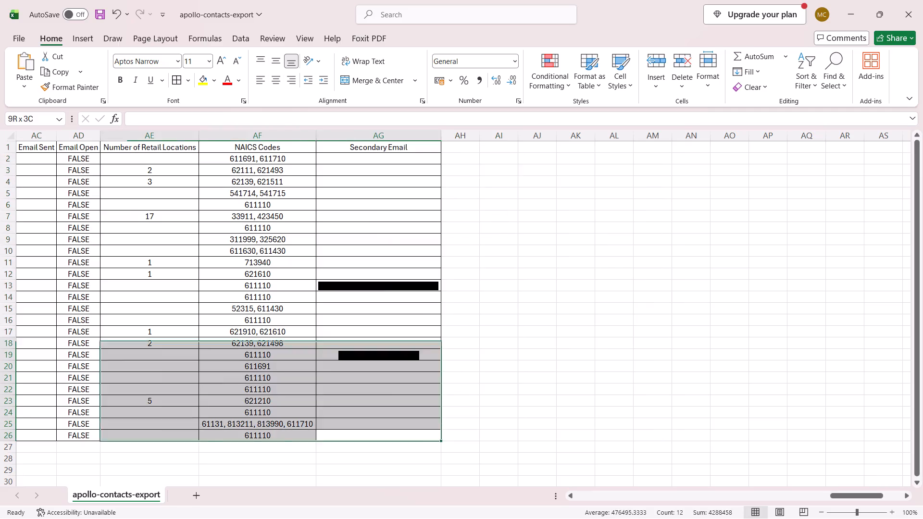
{"action": "left_click_drag", "start_coordinate": [169, 335], "coordinate": [0, 42]}
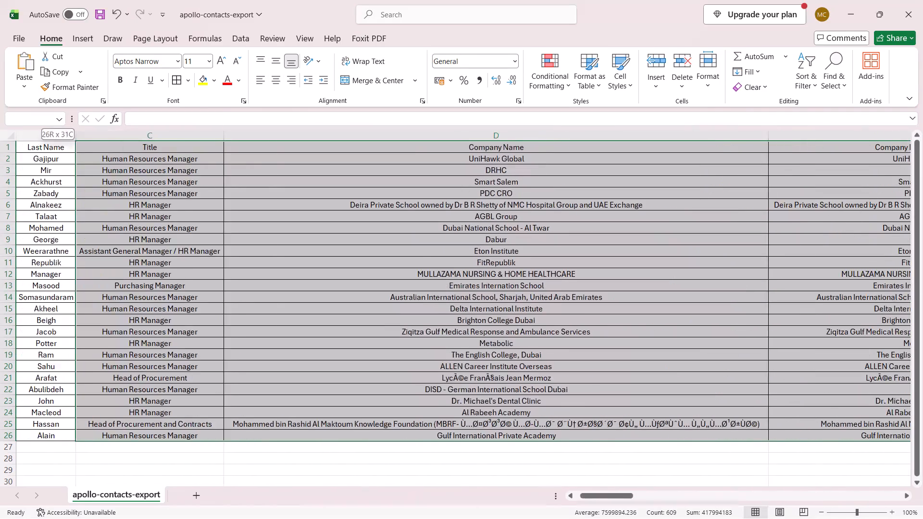
{"action": "left_click_drag", "start_coordinate": [0, 42], "coordinate": [0, 39]}
{"action": "left_click", "coordinate": [35, 139]}
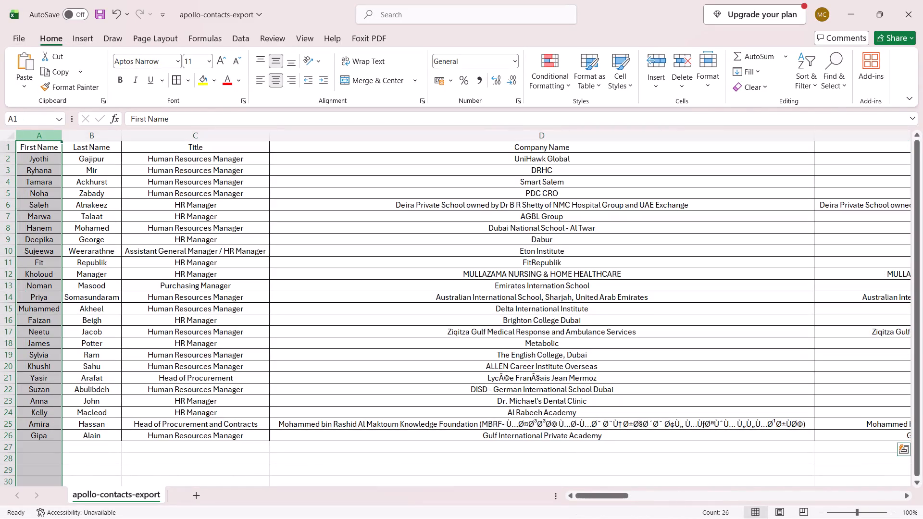
Set the font size of the header row, from First Name through Secondary Email, to 14.
{"action": "left_click", "coordinate": [45, 147]}
{"action": "left_click_drag", "start_coordinate": [45, 147], "coordinate": [327, 160]}
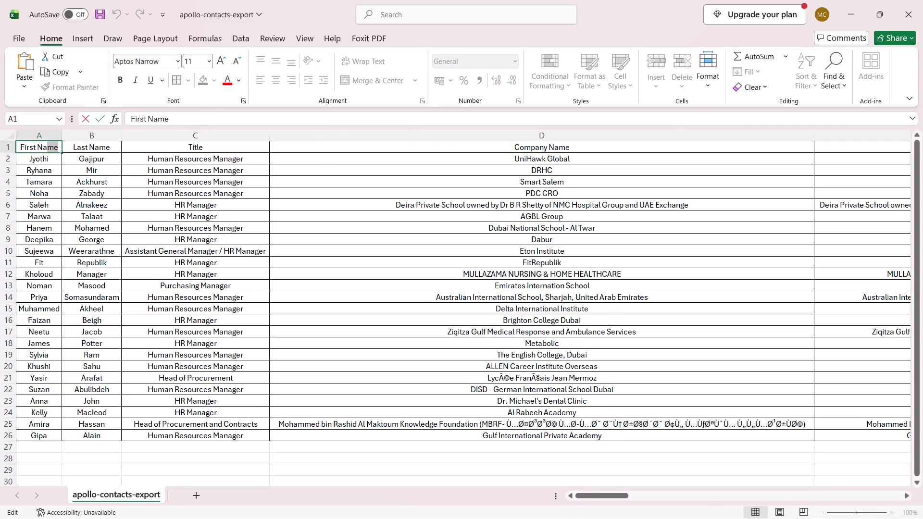
{"action": "left_click", "coordinate": [144, 173]}
{"action": "left_click_drag", "start_coordinate": [36, 142], "coordinate": [242, 148]}
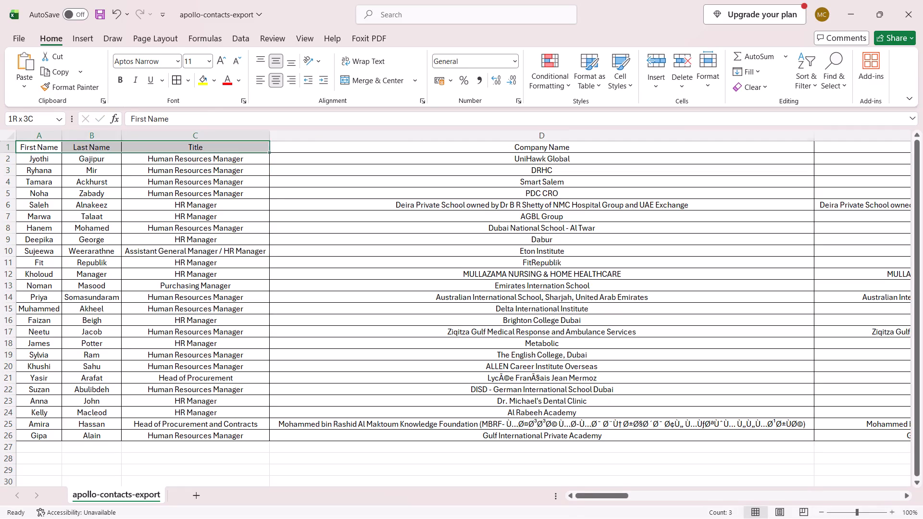
{"action": "left_click_drag", "start_coordinate": [242, 148], "coordinate": [816, 139]}
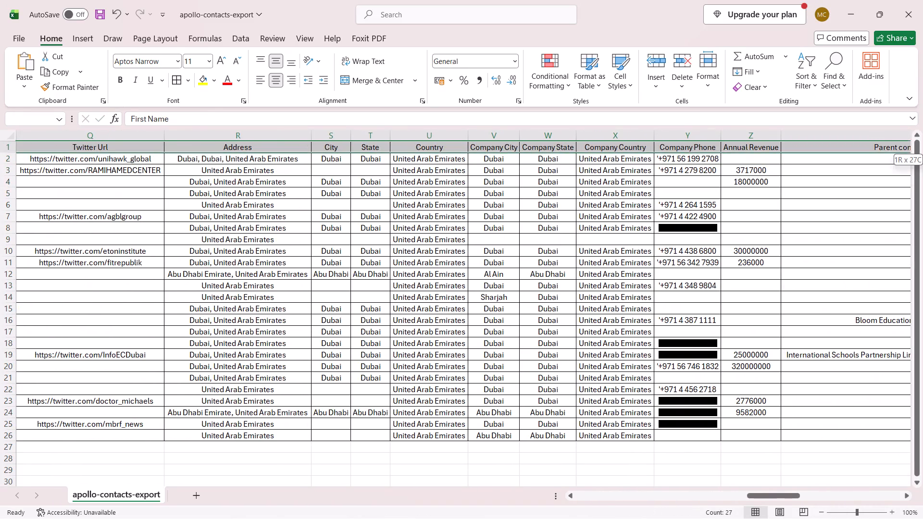
{"action": "left_click_drag", "start_coordinate": [816, 139], "coordinate": [916, 136]}
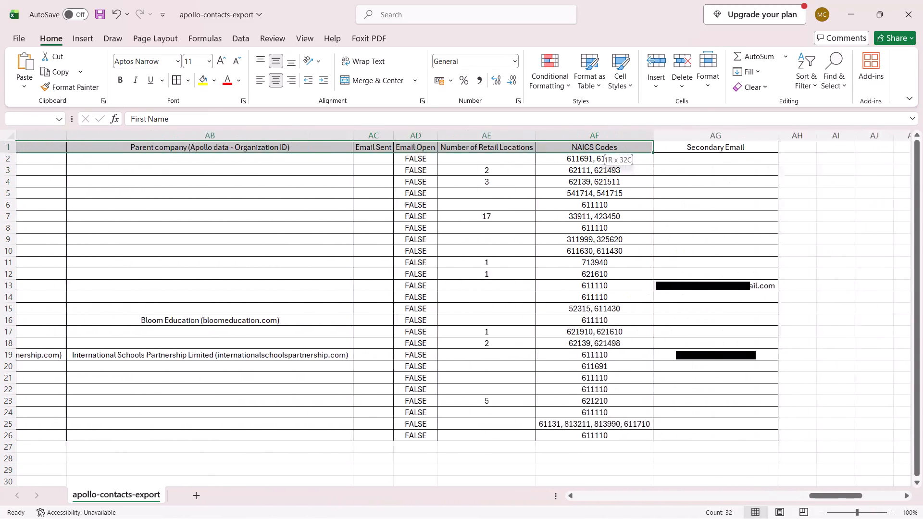
{"action": "left_click_drag", "start_coordinate": [916, 136], "coordinate": [681, 118]}
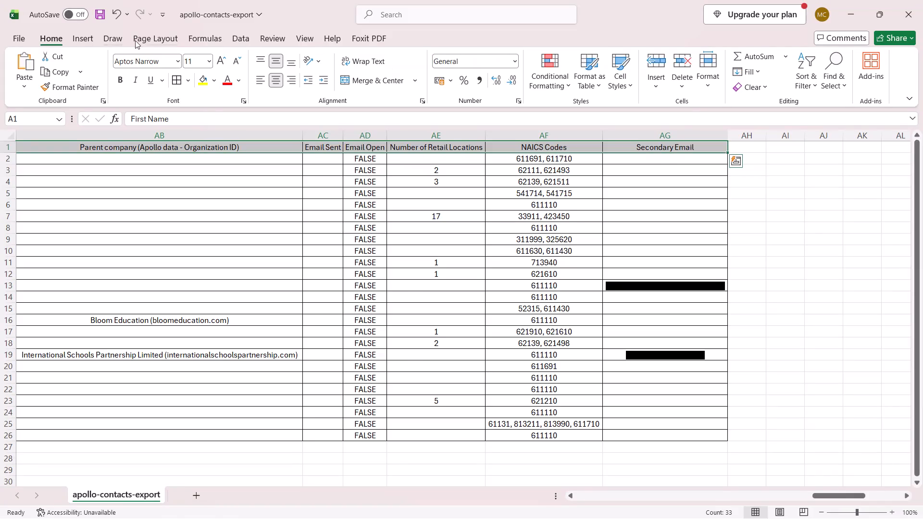
{"action": "left_click", "coordinate": [211, 58]}
{"action": "left_click", "coordinate": [200, 146]}
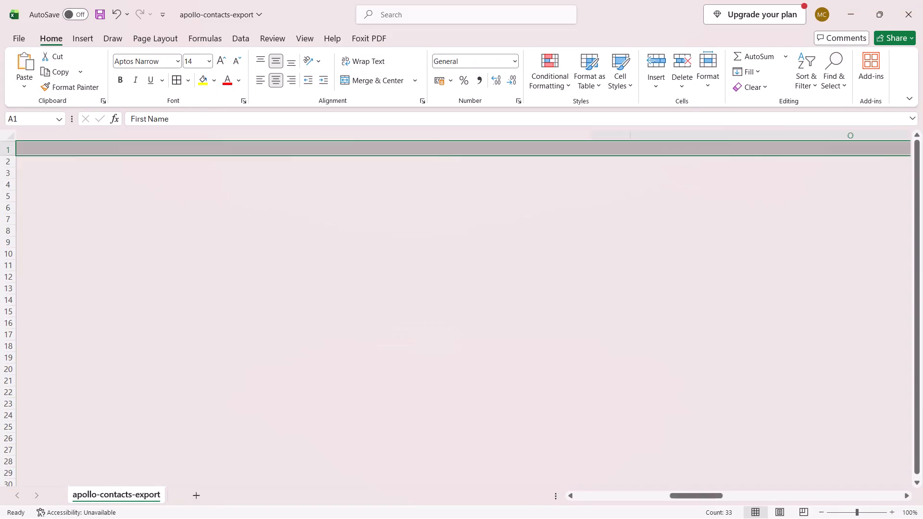
Fill the selected header row with a dark teal-blue theme color.
{"action": "left_click", "coordinate": [201, 77]}
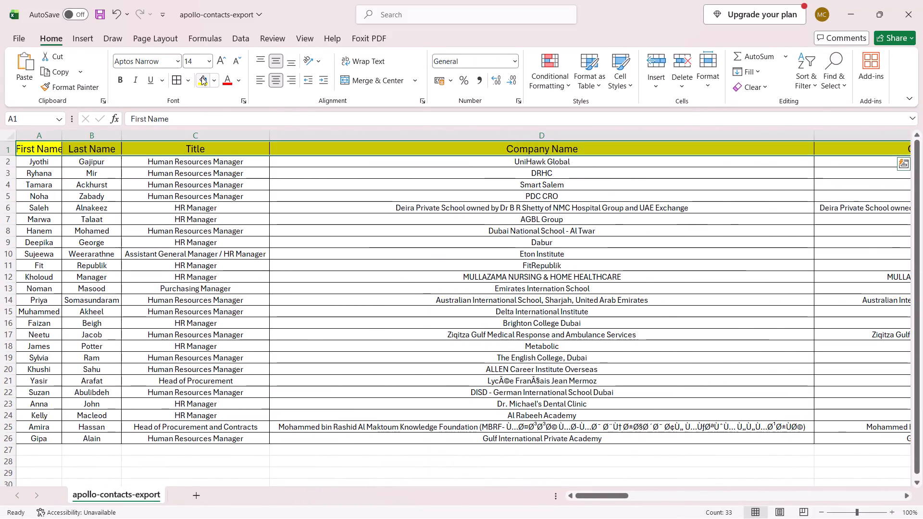
{"action": "left_click", "coordinate": [212, 80]}
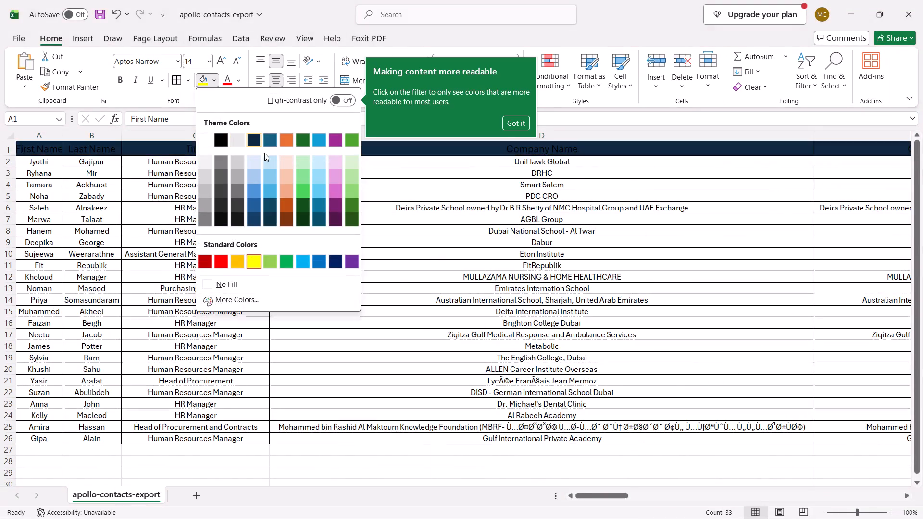
{"action": "left_click", "coordinate": [316, 210]}
Change the header row's font color to white.
{"action": "left_click", "coordinate": [224, 74]}
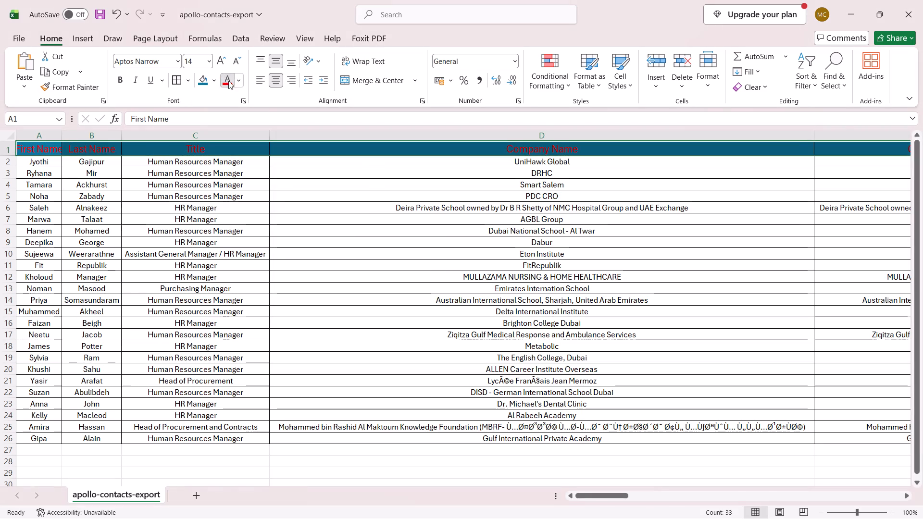
{"action": "left_click", "coordinate": [237, 85]}
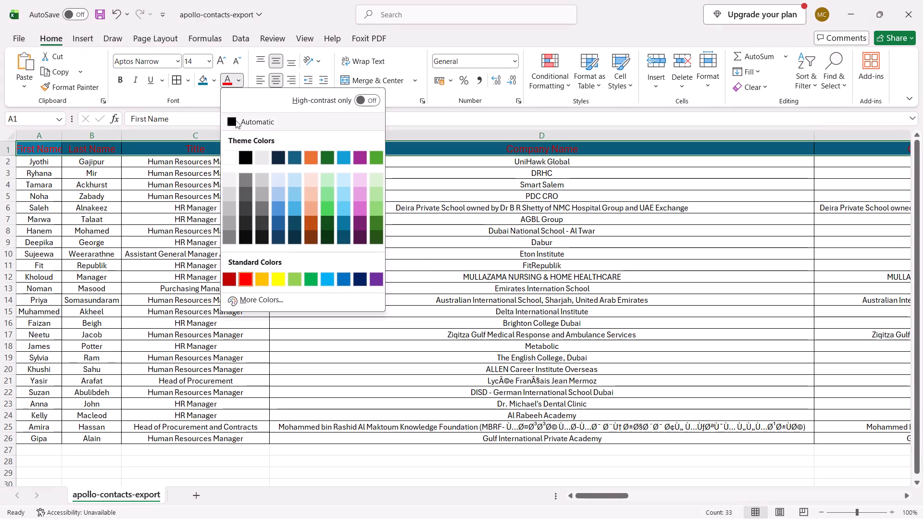
{"action": "left_click", "coordinate": [234, 156]}
{"action": "left_click", "coordinate": [306, 173]}
Save the apollo-contacts-export workbook.
{"action": "scroll", "coordinate": [409, 257], "scroll_direction": "up", "scroll_amount": 3}
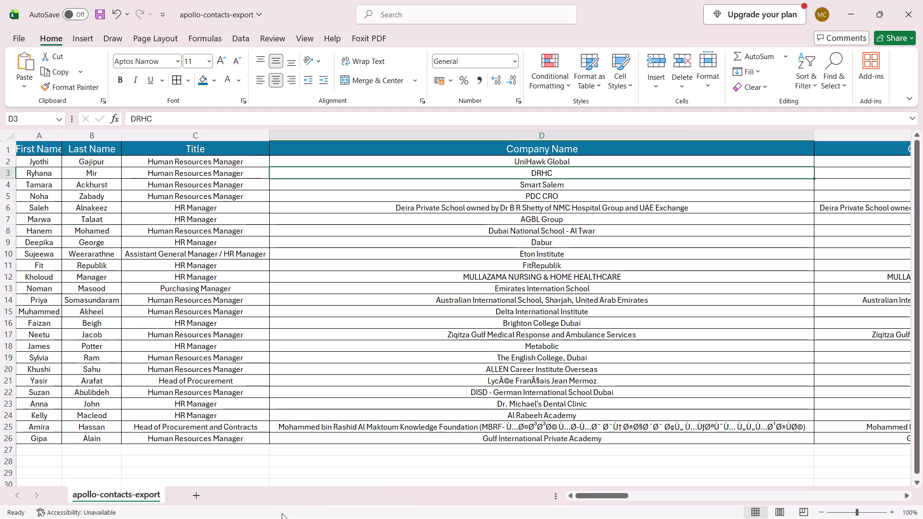
{"action": "left_click_drag", "start_coordinate": [589, 499], "coordinate": [555, 518]}
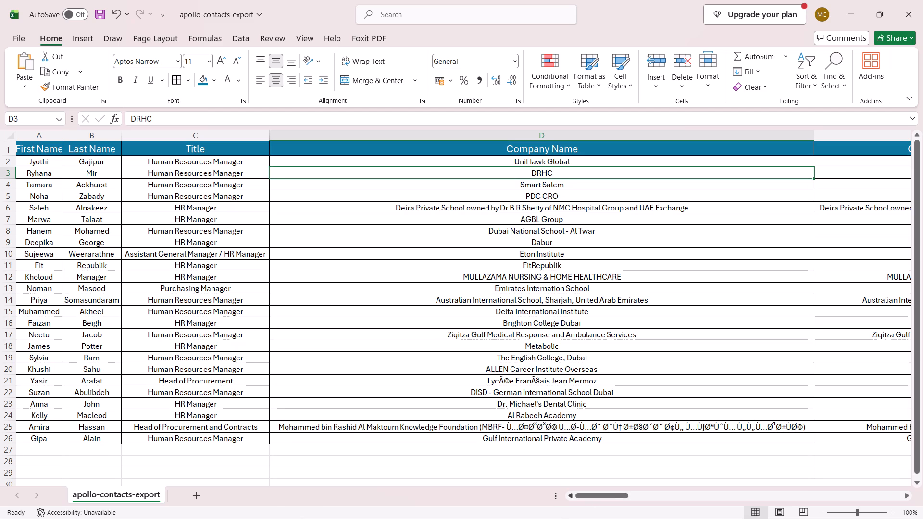
{"action": "key", "text": "ctrl+s"}
{"action": "key", "text": "ctrl+s"}
{"action": "key", "text": "ctrl+s"}
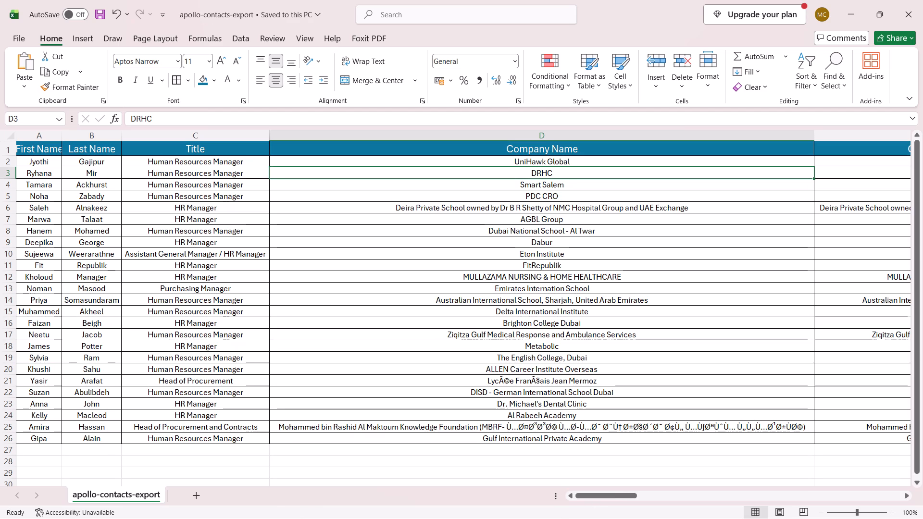
Minimize all open windows to show the desktop.
{"action": "key", "text": "super+d"}
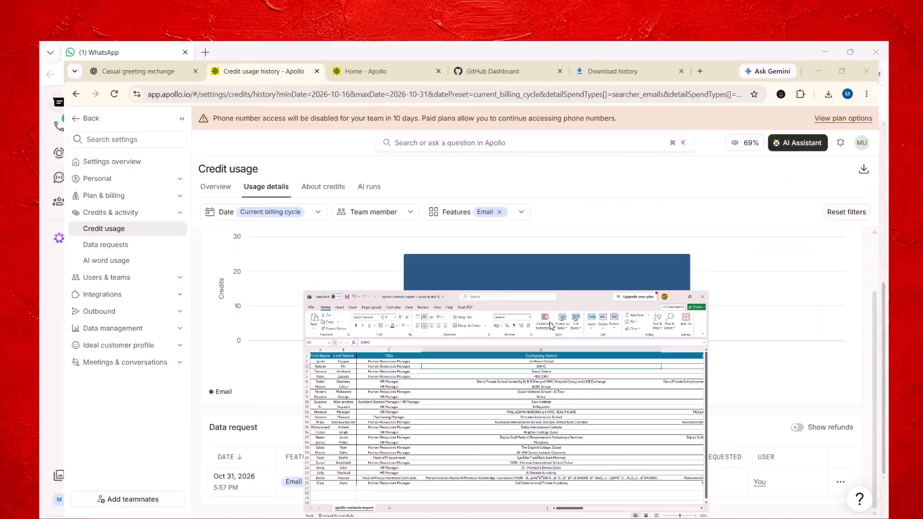